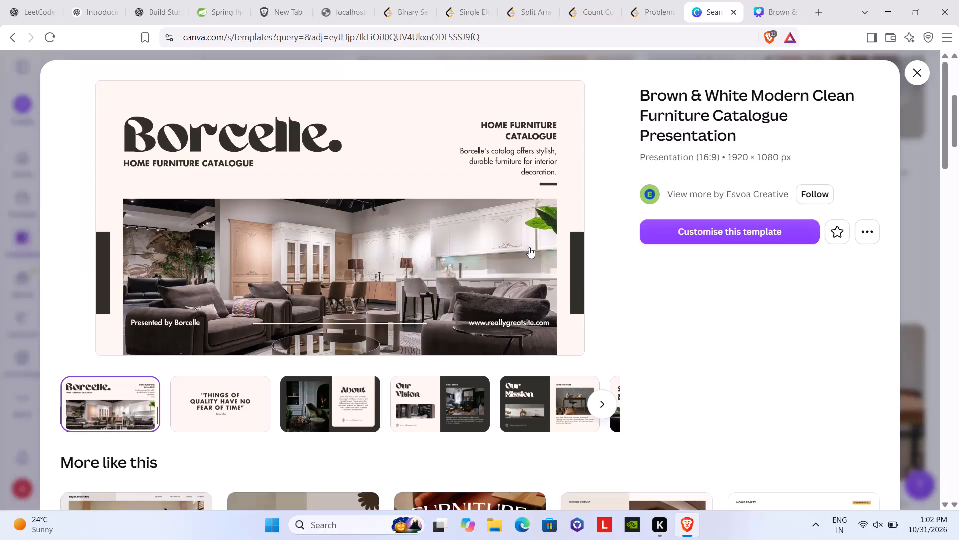
Switch to the open furniture catalogue presentation and lock page 2, the About page.
{"action": "left_click", "coordinate": [765, 0]}
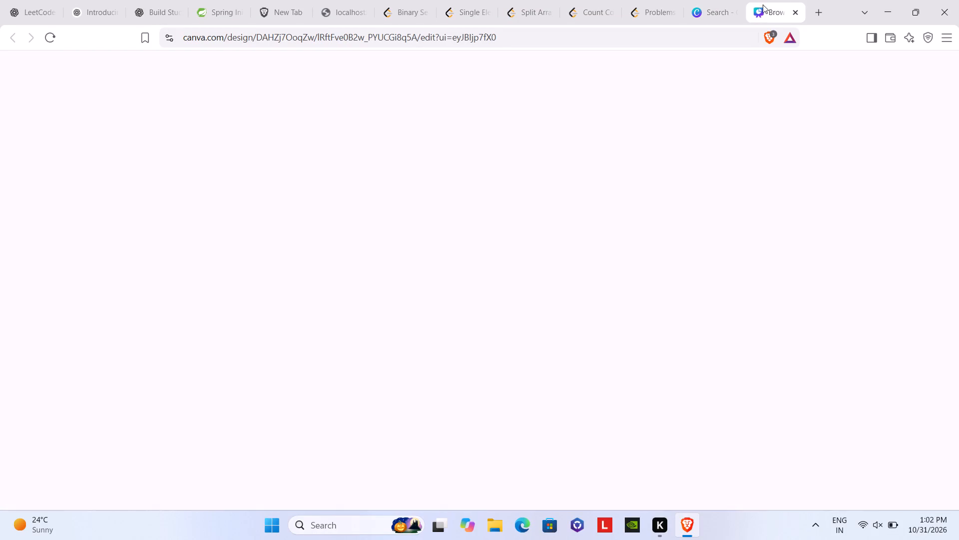
{"action": "scroll", "coordinate": [592, 185], "scroll_direction": "down", "scroll_amount": 2}
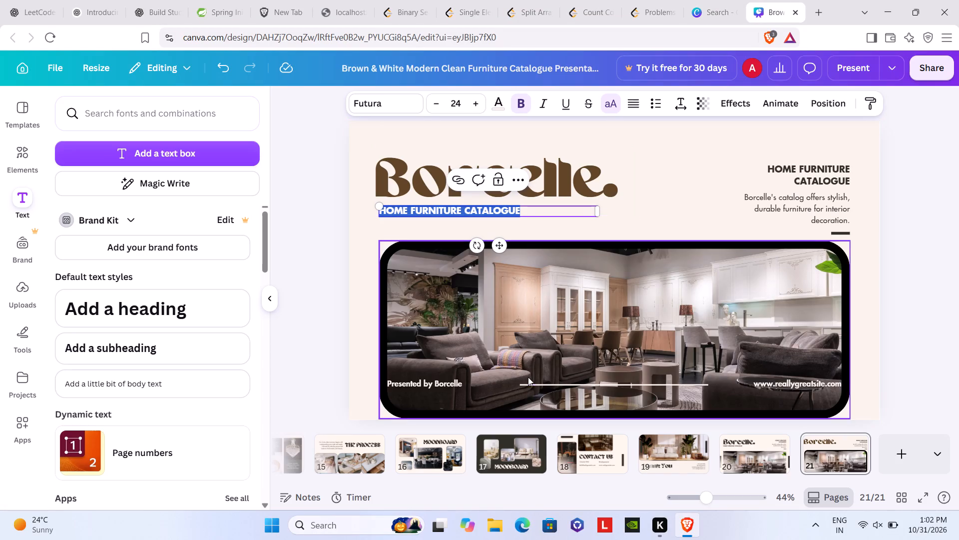
{"action": "scroll", "coordinate": [499, 447], "scroll_direction": "right", "scroll_amount": 7}
{"action": "scroll", "coordinate": [400, 481], "scroll_direction": "down", "scroll_amount": 1}
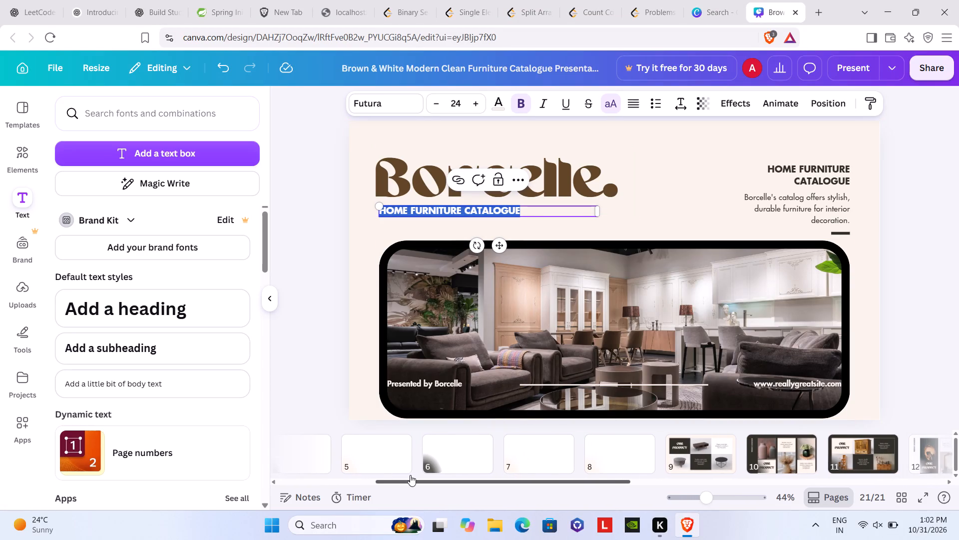
{"action": "scroll", "coordinate": [427, 463], "scroll_direction": "right", "scroll_amount": 4}
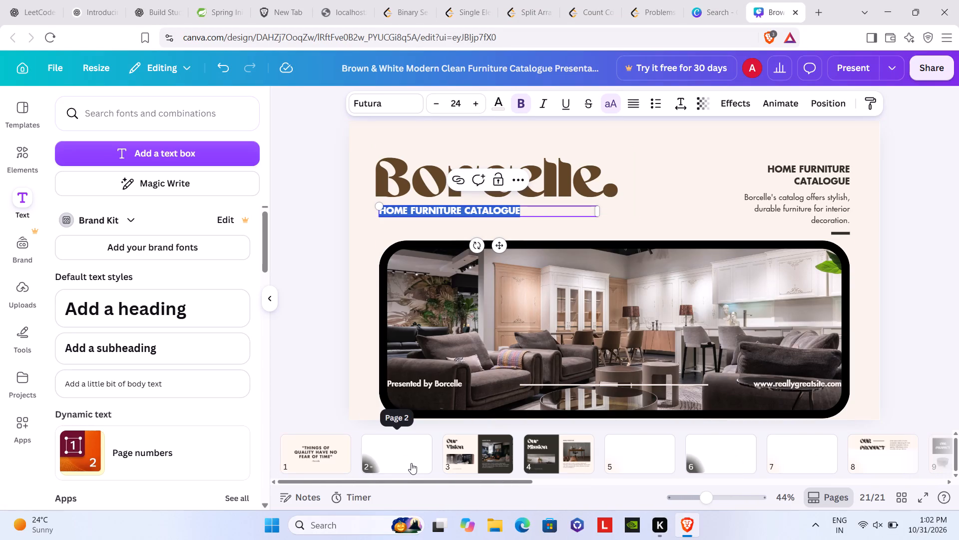
{"action": "right_click", "coordinate": [411, 463]}
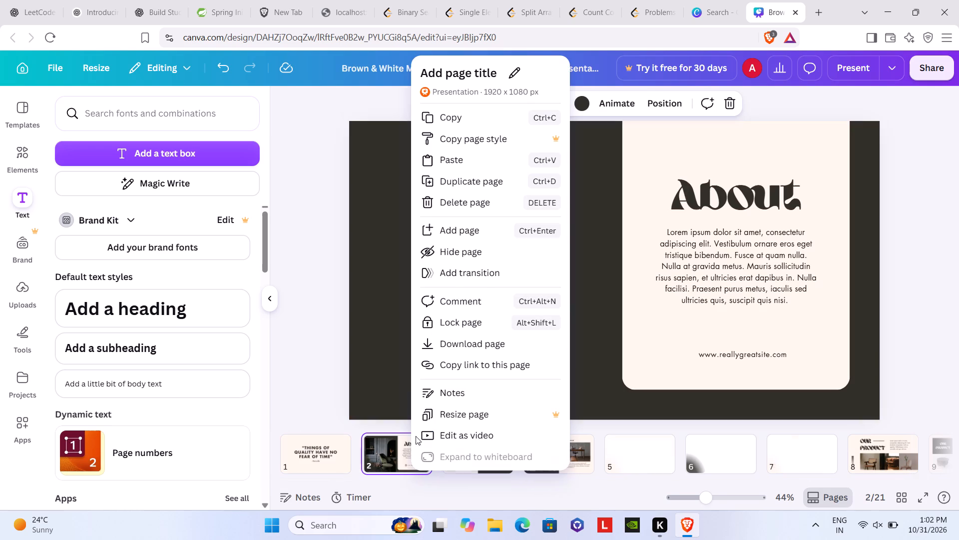
{"action": "left_click", "coordinate": [540, 319]}
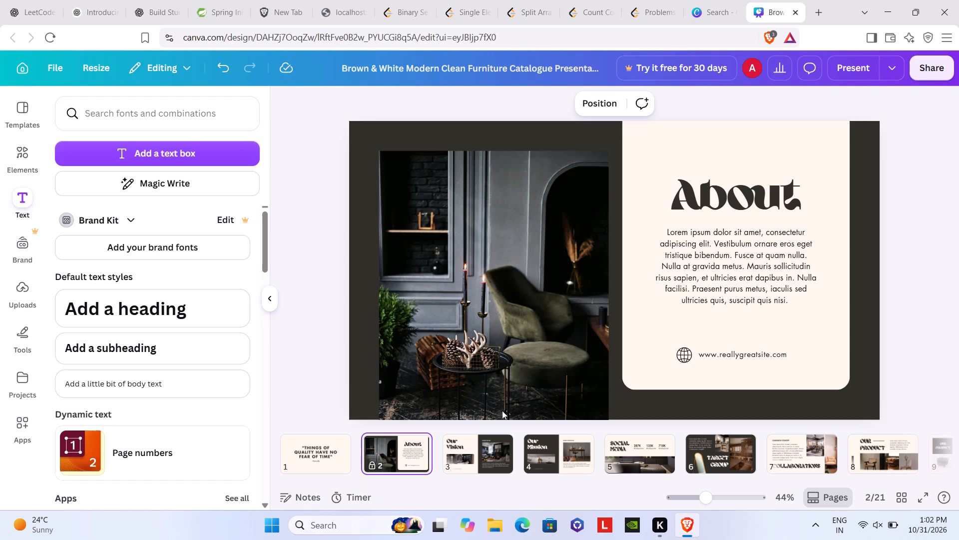
Look through pages 3 to 6 of the presentation and browse the available templates and design elements.
{"action": "left_click", "coordinate": [510, 461]}
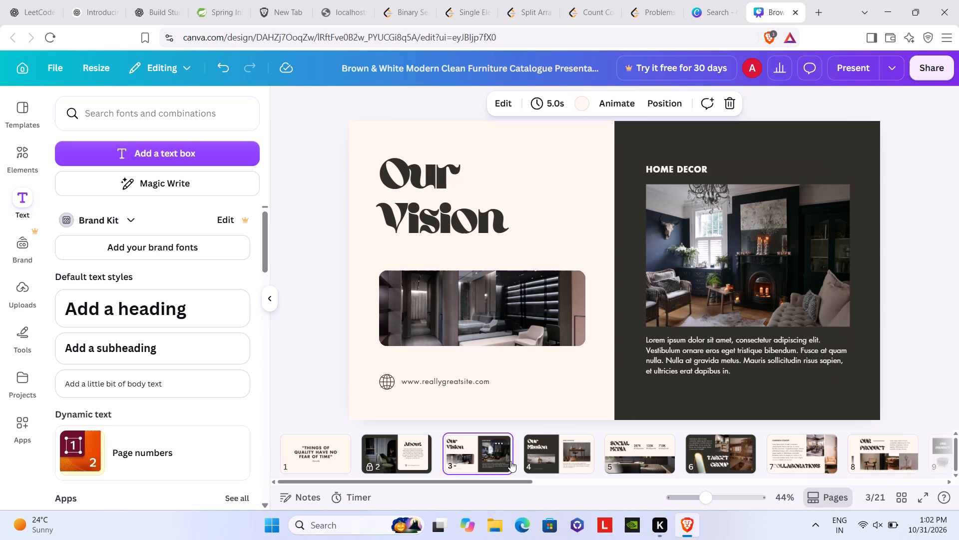
{"action": "left_click", "coordinate": [542, 460]}
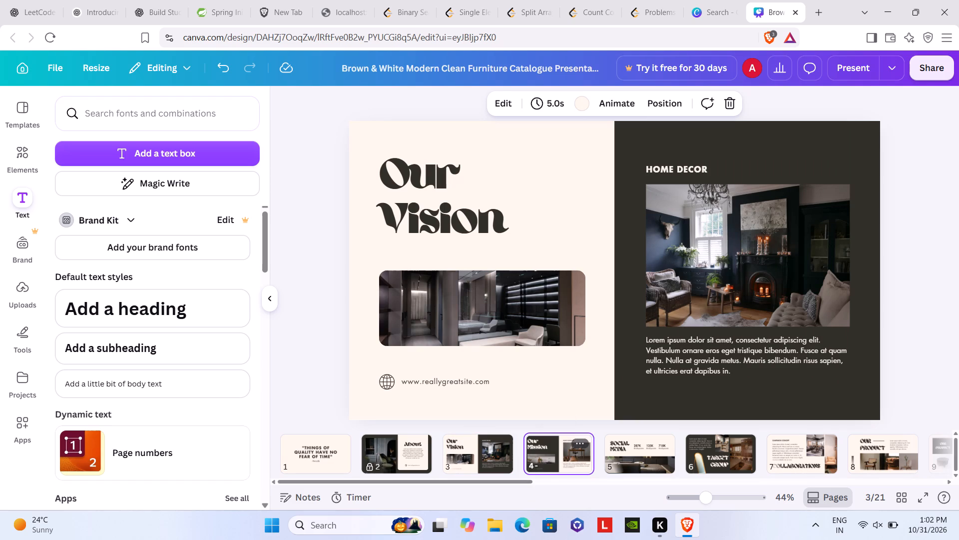
{"action": "left_click", "coordinate": [626, 457]}
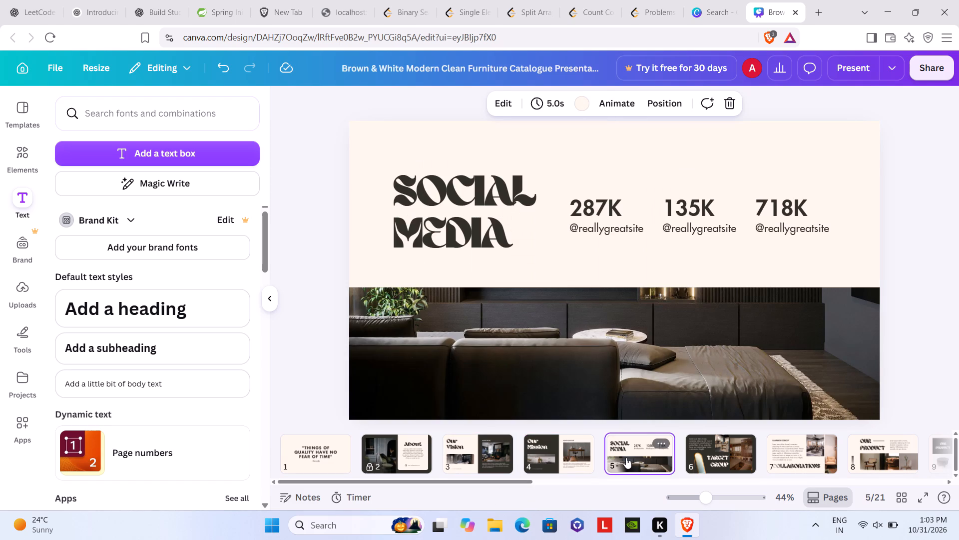
{"action": "left_click", "coordinate": [728, 446]}
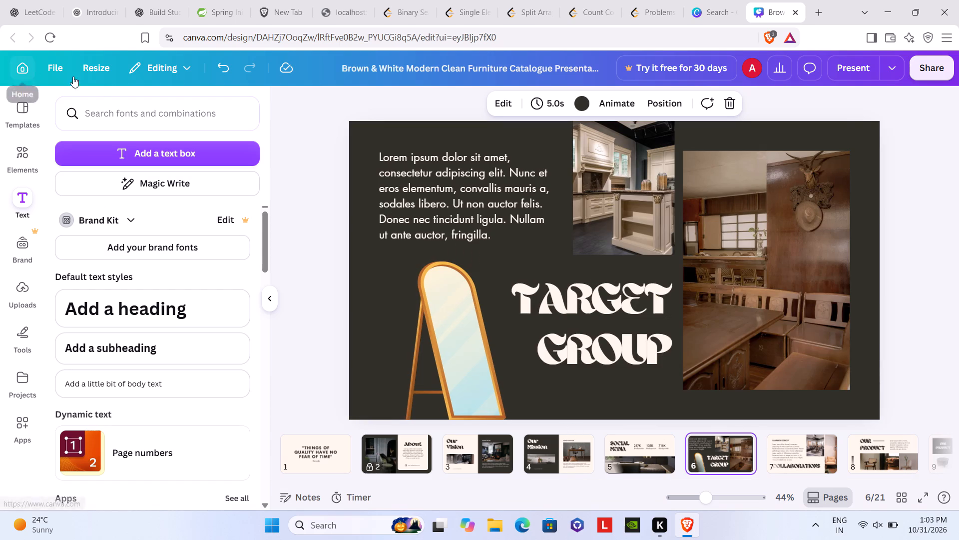
{"action": "scroll", "coordinate": [34, 224], "scroll_direction": "up", "scroll_amount": 2}
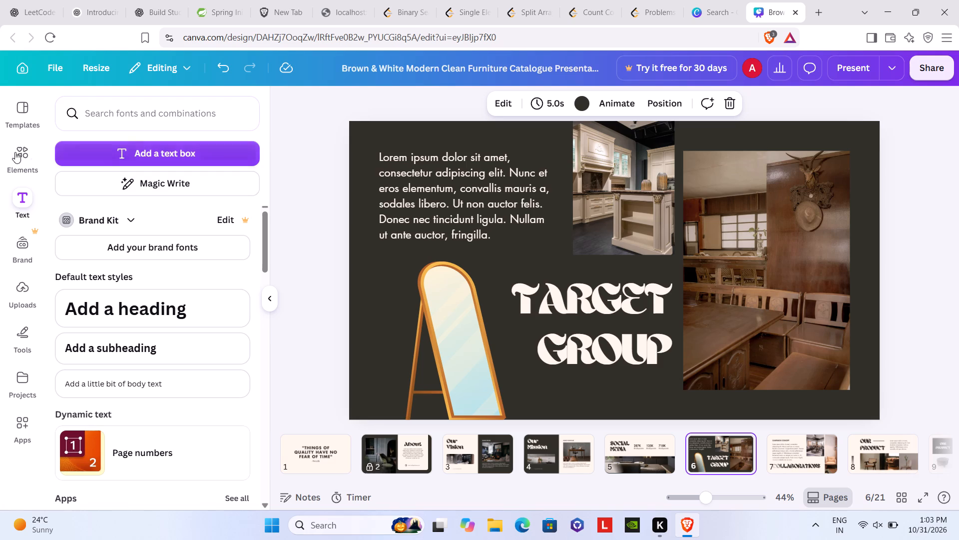
{"action": "left_click", "coordinate": [23, 127]}
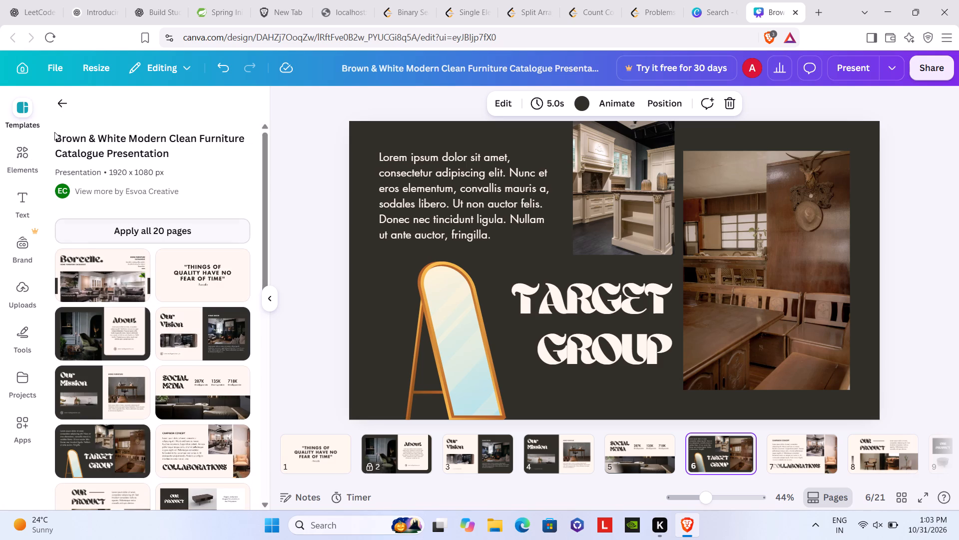
{"action": "left_click", "coordinate": [68, 104]}
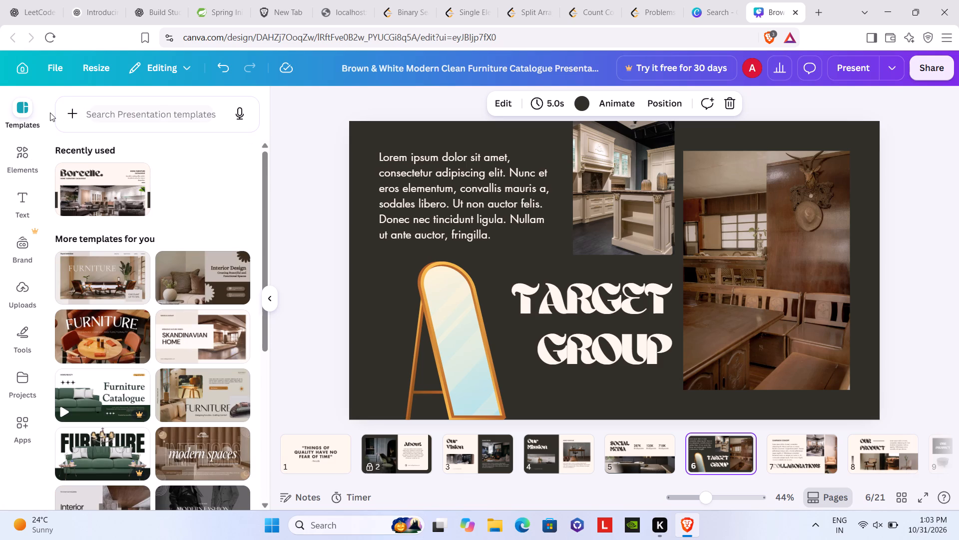
{"action": "left_click", "coordinate": [26, 166]}
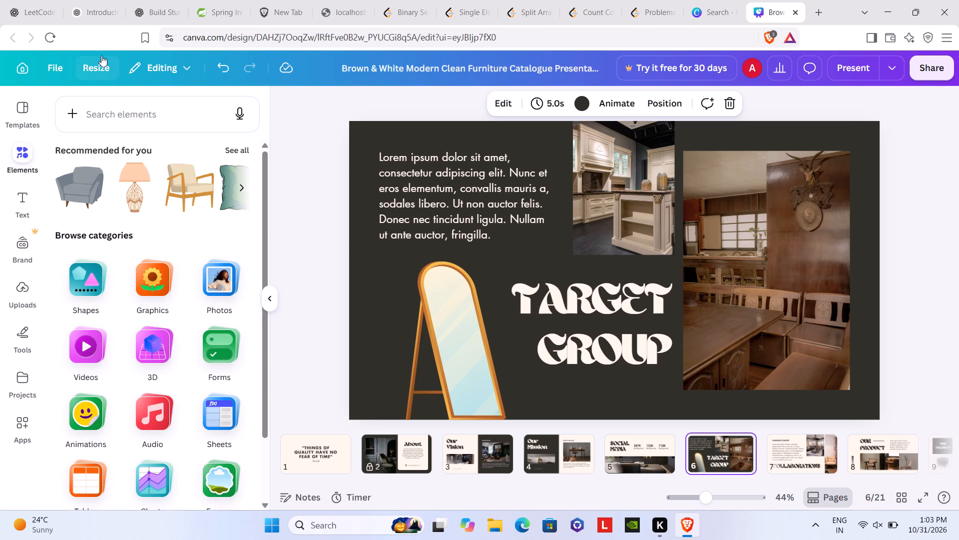
Return to the template gallery, close the furniture catalogue preview, and open the CV template category.
{"action": "left_click", "coordinate": [714, 2]}
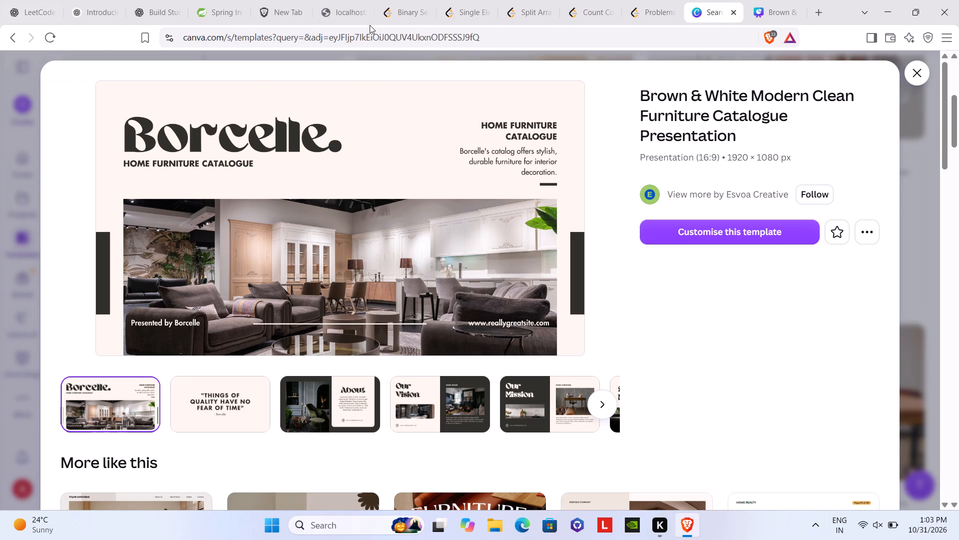
{"action": "left_click", "coordinate": [924, 81]}
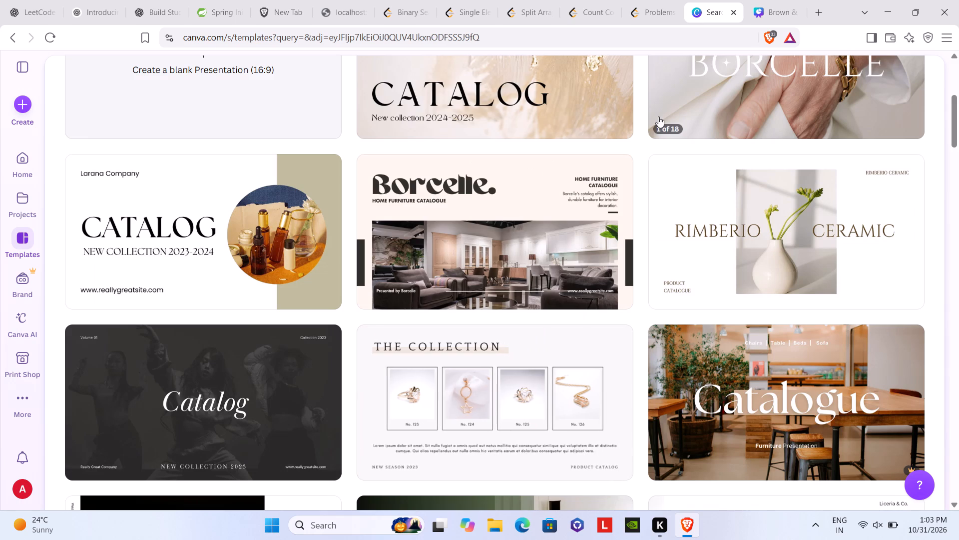
{"action": "scroll", "coordinate": [311, 122], "scroll_direction": "up", "scroll_amount": 4}
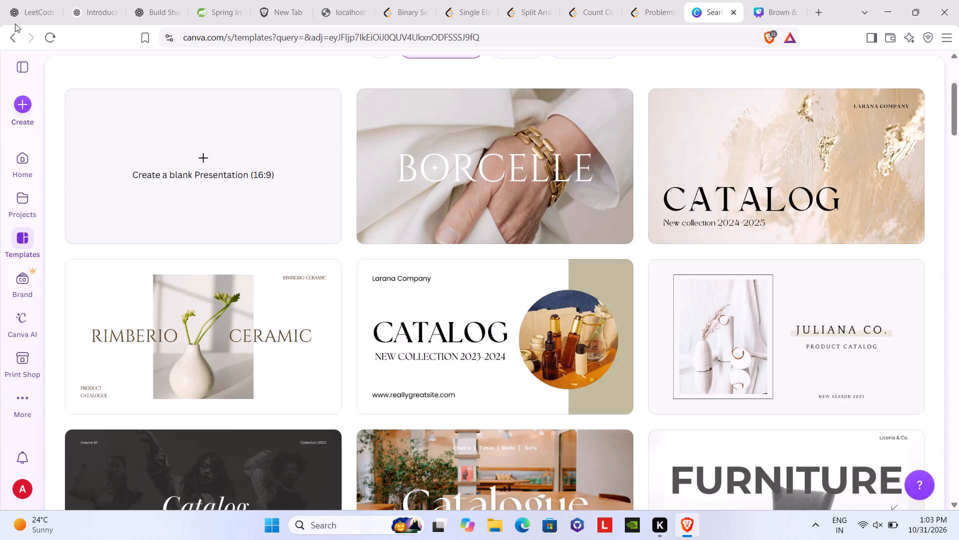
{"action": "left_click", "coordinate": [22, 239]}
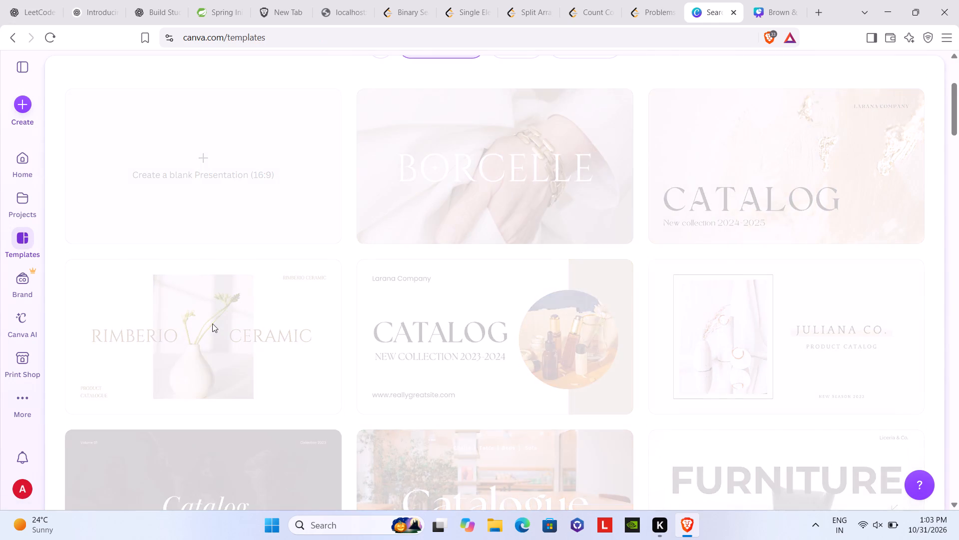
{"action": "scroll", "coordinate": [579, 539], "scroll_direction": "down", "scroll_amount": 1}
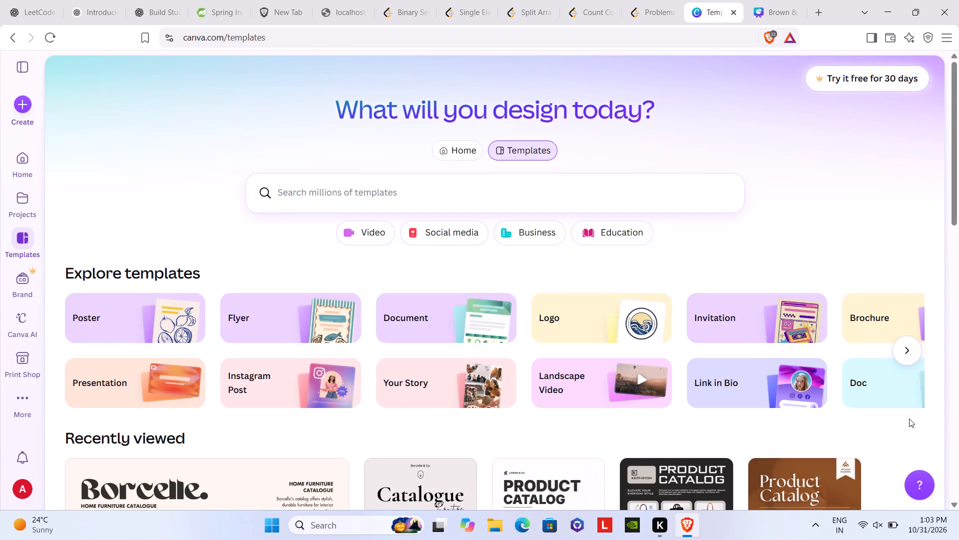
{"action": "left_click", "coordinate": [908, 360]}
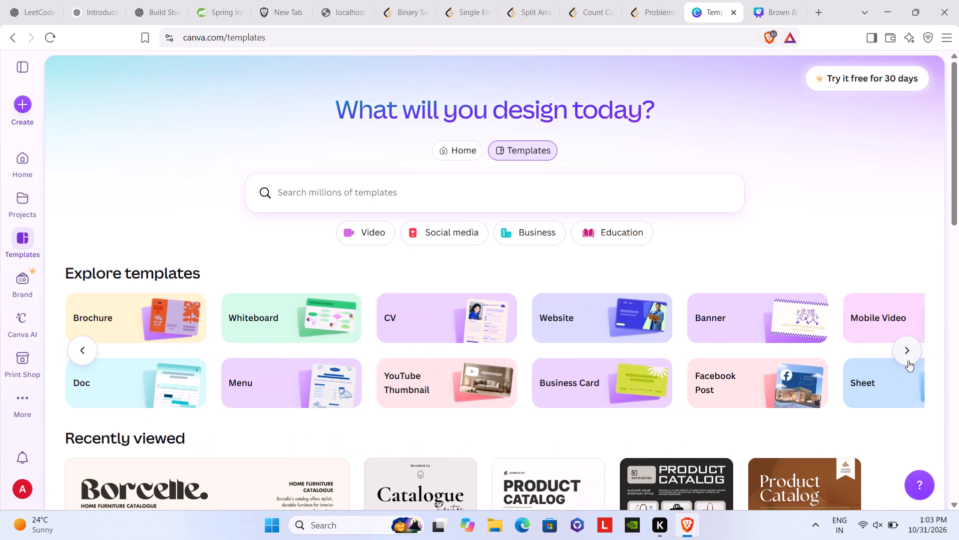
{"action": "double_click", "coordinate": [418, 325]}
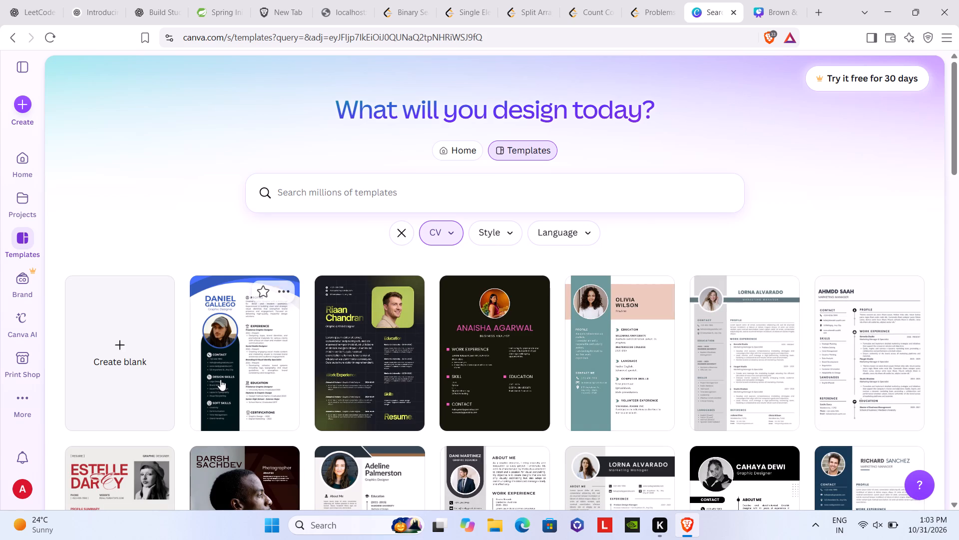
Open the Black Green and White Modern Professional A4 Resume template for customising.
{"action": "left_click", "coordinate": [360, 345]}
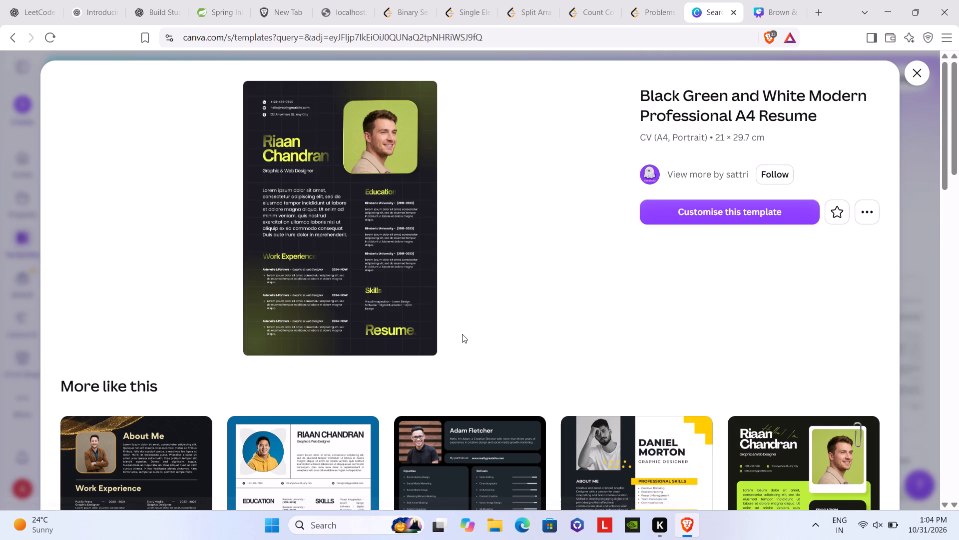
{"action": "left_click", "coordinate": [721, 211]}
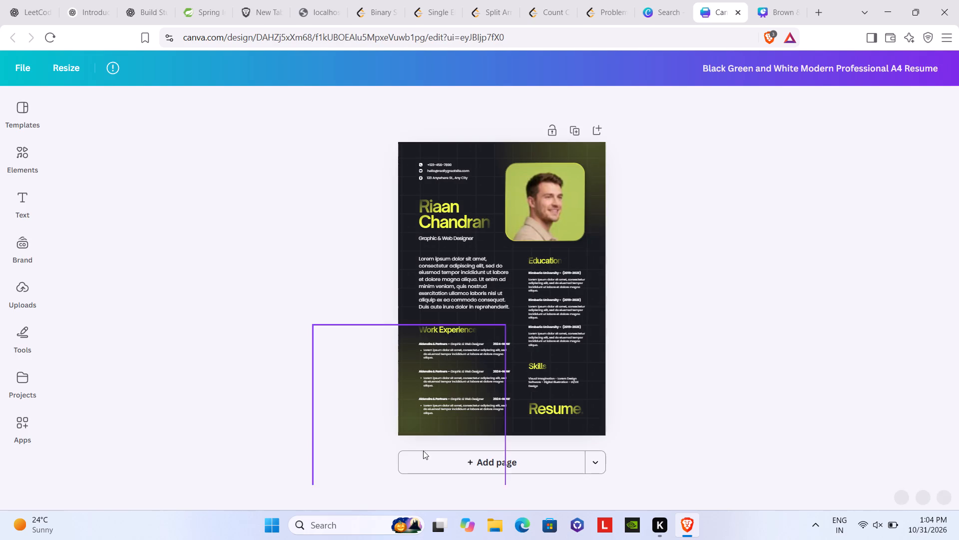
Add a second page to the resume.
{"action": "left_click", "coordinate": [459, 463]}
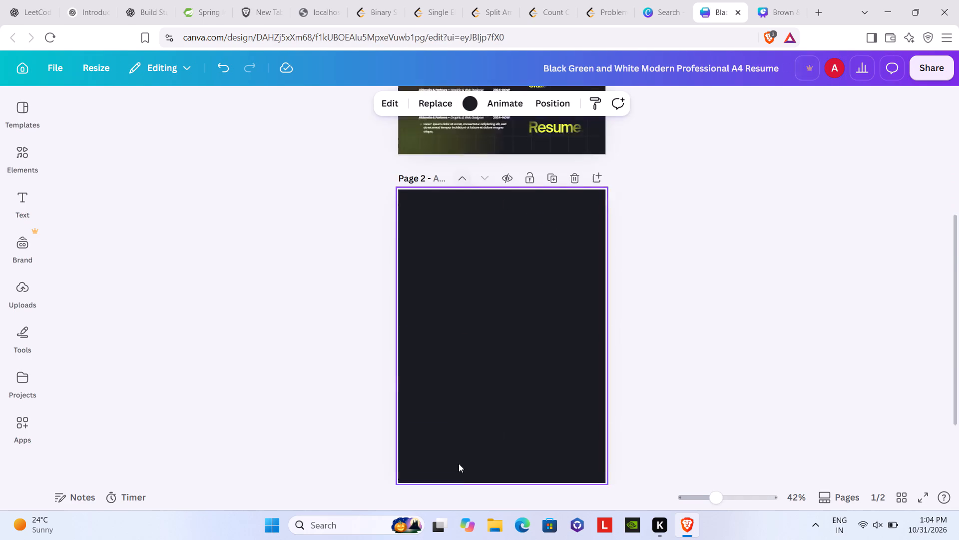
Examine the resume's first page, including its heading, portrait photo and work experience sections.
{"action": "scroll", "coordinate": [460, 379], "scroll_direction": "up", "scroll_amount": 2}
{"action": "scroll", "coordinate": [519, 238], "scroll_direction": "up", "scroll_amount": 3}
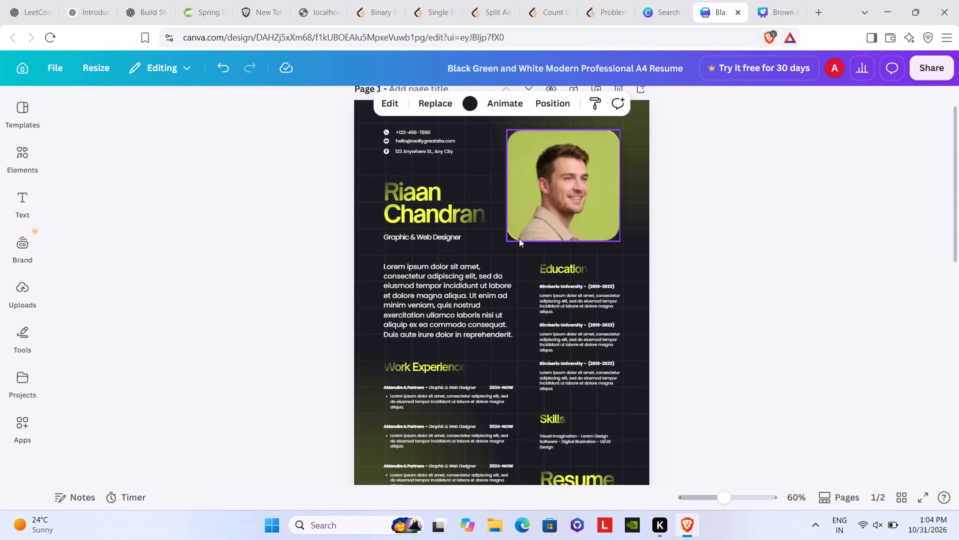
{"action": "scroll", "coordinate": [521, 332], "scroll_direction": "down", "scroll_amount": 1}
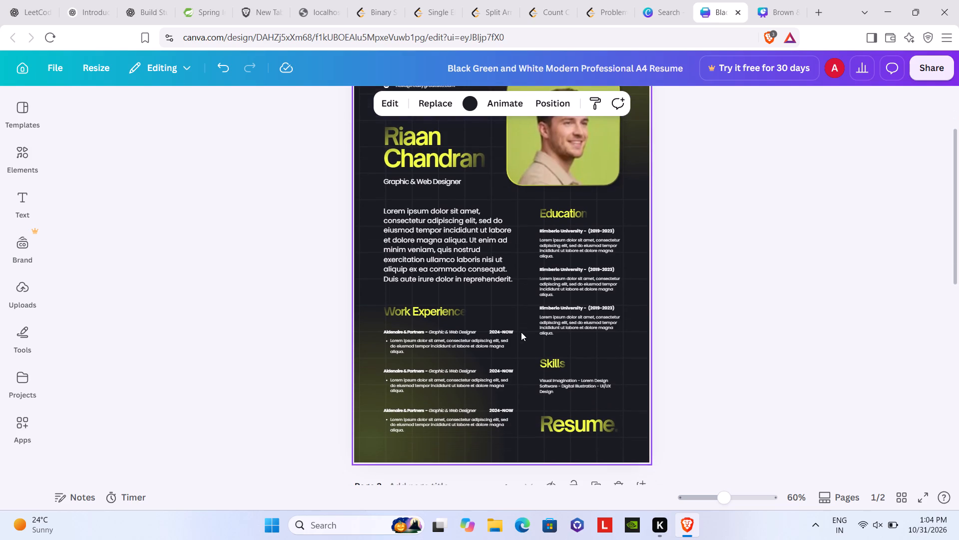
{"action": "scroll", "coordinate": [521, 332], "scroll_direction": "down", "scroll_amount": 4}
{"action": "scroll", "coordinate": [521, 332], "scroll_direction": "up", "scroll_amount": 8}
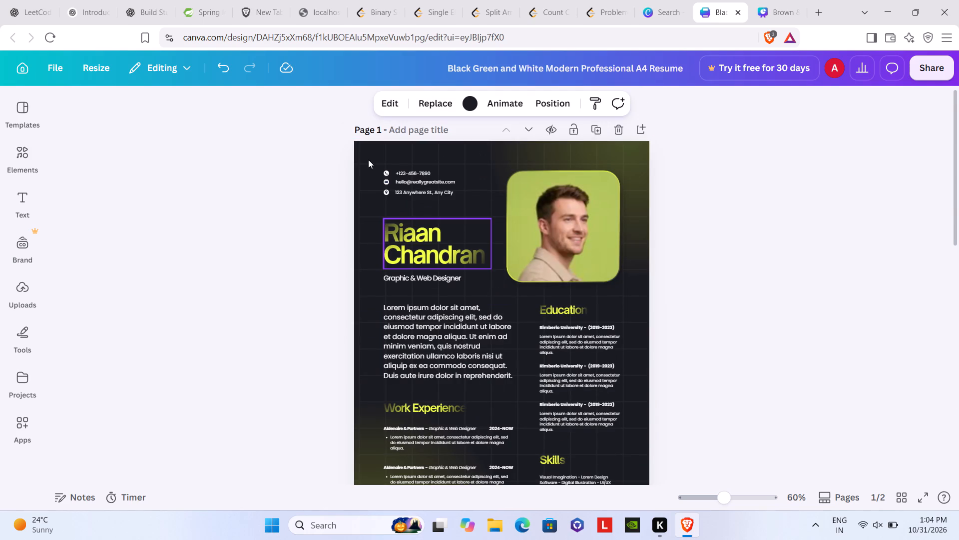
{"action": "scroll", "coordinate": [383, 236], "scroll_direction": "down", "scroll_amount": 7}
{"action": "scroll", "coordinate": [383, 236], "scroll_direction": "up", "scroll_amount": 8}
Copy the portrait photo from page 1 and paste it onto the empty page 2.
{"action": "right_click", "coordinate": [529, 232]}
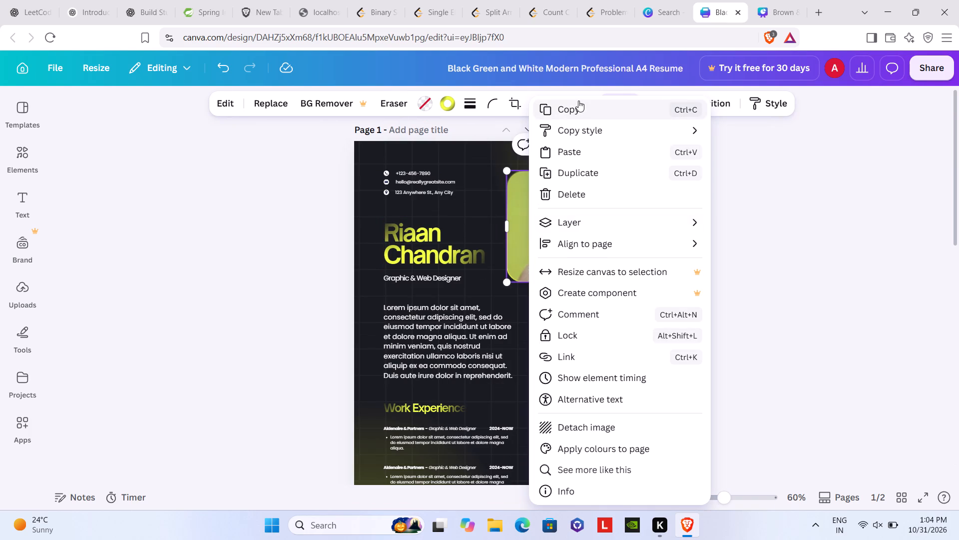
{"action": "left_click", "coordinate": [578, 100]}
{"action": "scroll", "coordinate": [513, 369], "scroll_direction": "down", "scroll_amount": 8}
{"action": "scroll", "coordinate": [513, 369], "scroll_direction": "up", "scroll_amount": 2}
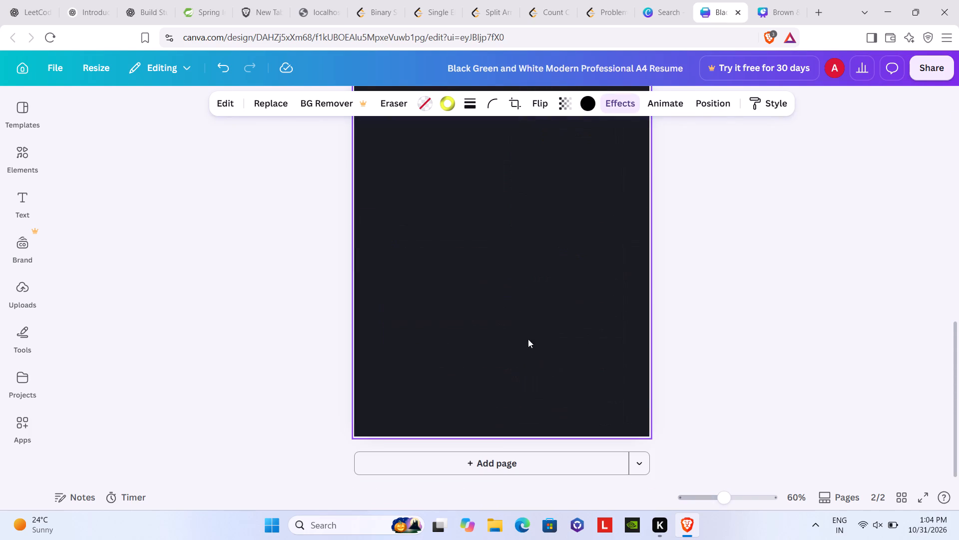
{"action": "scroll", "coordinate": [536, 276], "scroll_direction": "up", "scroll_amount": 3}
{"action": "left_click", "coordinate": [594, 284]}
{"action": "key", "text": "ctrl+v"}
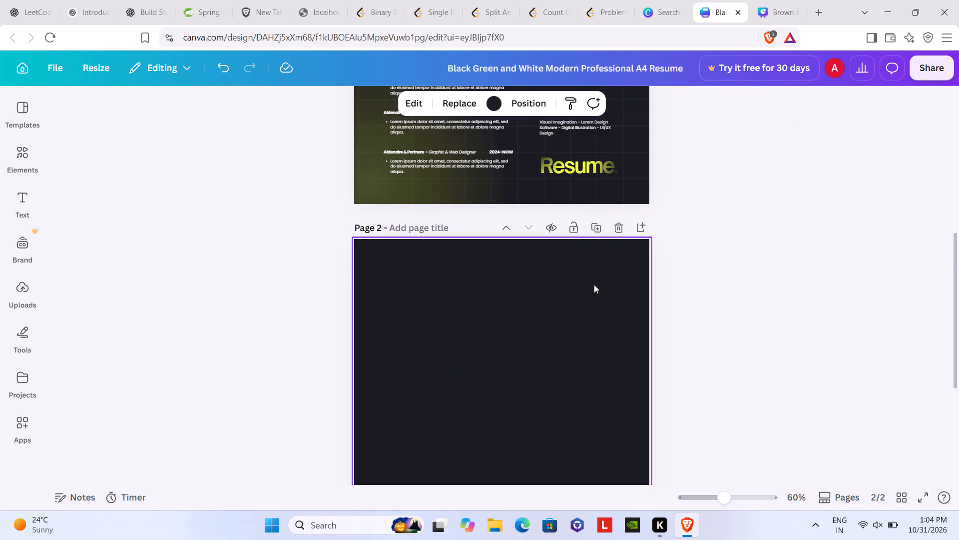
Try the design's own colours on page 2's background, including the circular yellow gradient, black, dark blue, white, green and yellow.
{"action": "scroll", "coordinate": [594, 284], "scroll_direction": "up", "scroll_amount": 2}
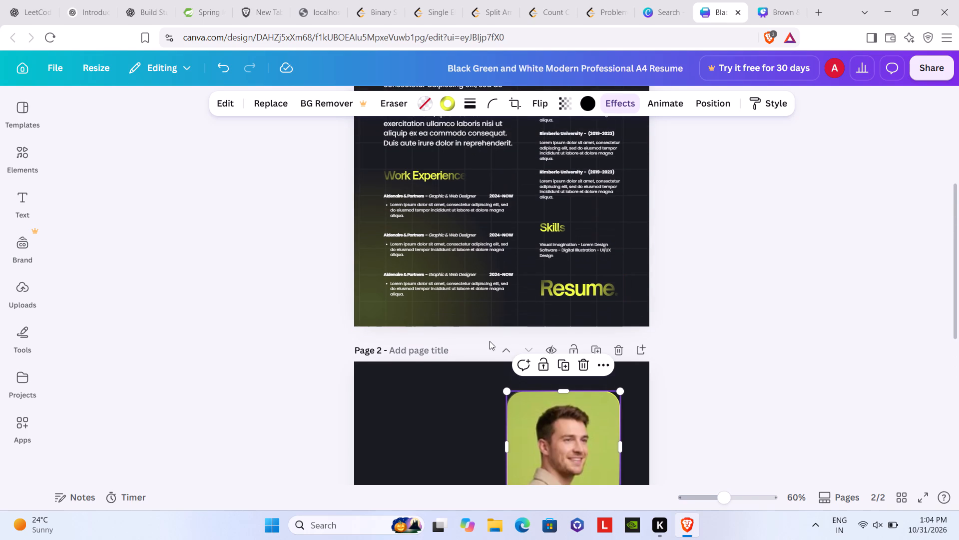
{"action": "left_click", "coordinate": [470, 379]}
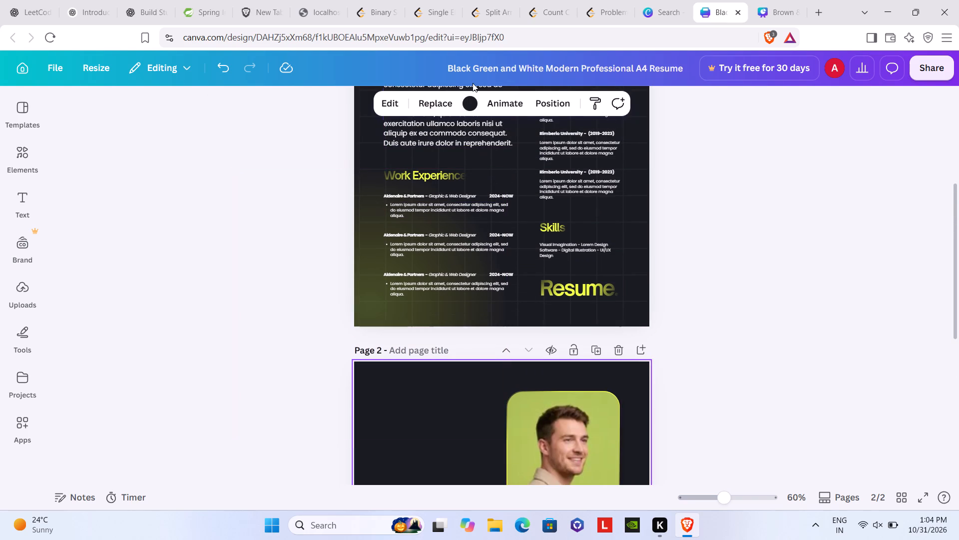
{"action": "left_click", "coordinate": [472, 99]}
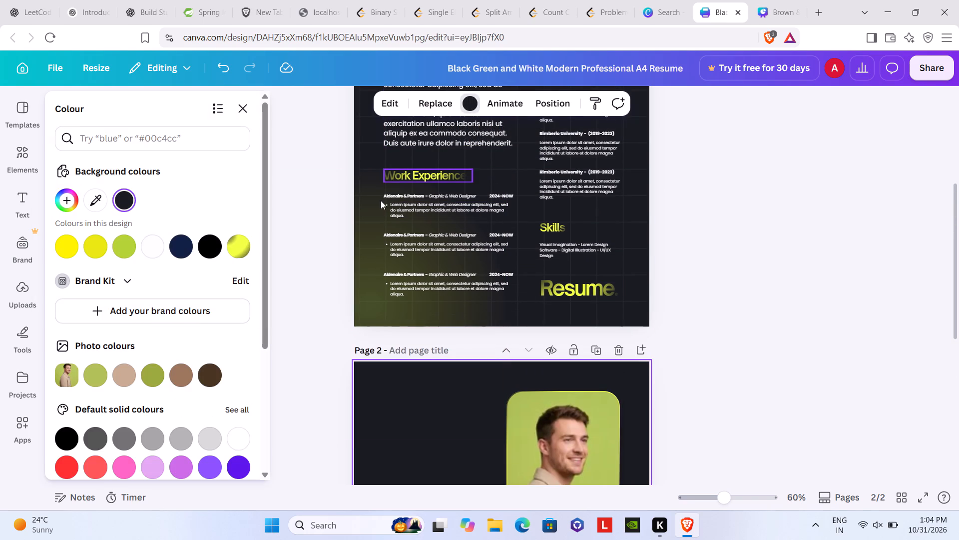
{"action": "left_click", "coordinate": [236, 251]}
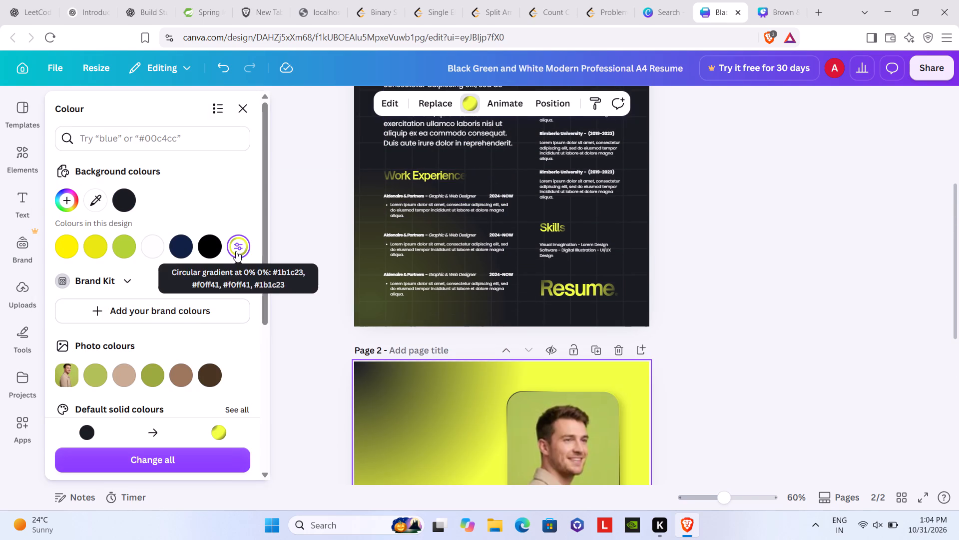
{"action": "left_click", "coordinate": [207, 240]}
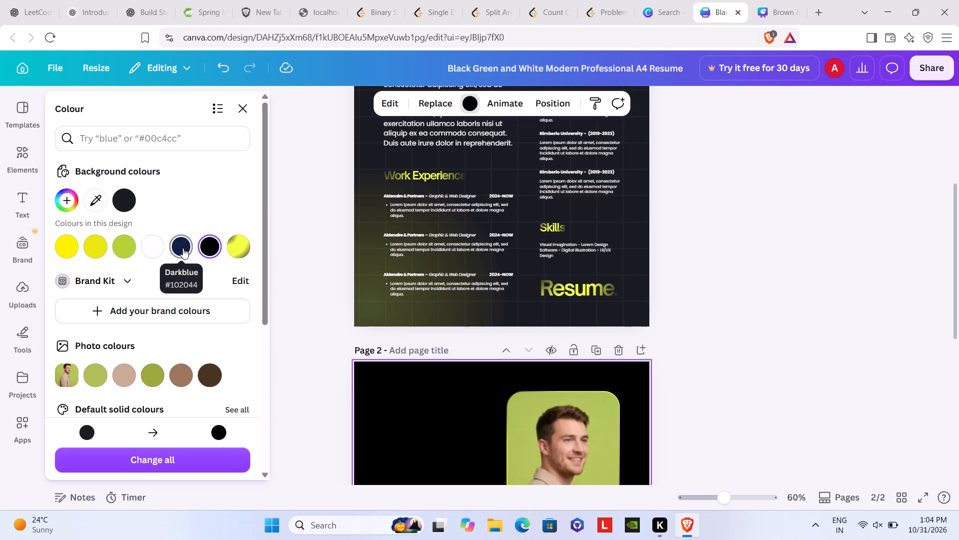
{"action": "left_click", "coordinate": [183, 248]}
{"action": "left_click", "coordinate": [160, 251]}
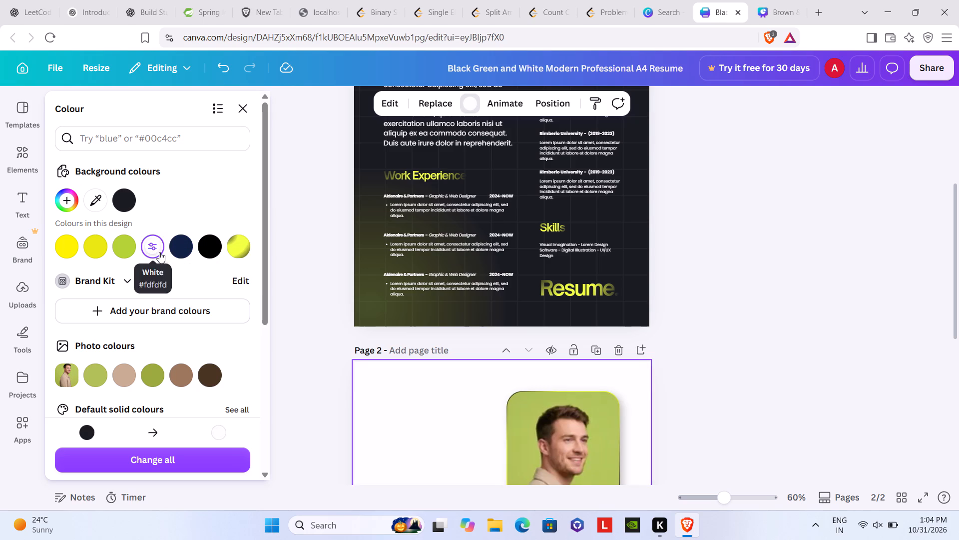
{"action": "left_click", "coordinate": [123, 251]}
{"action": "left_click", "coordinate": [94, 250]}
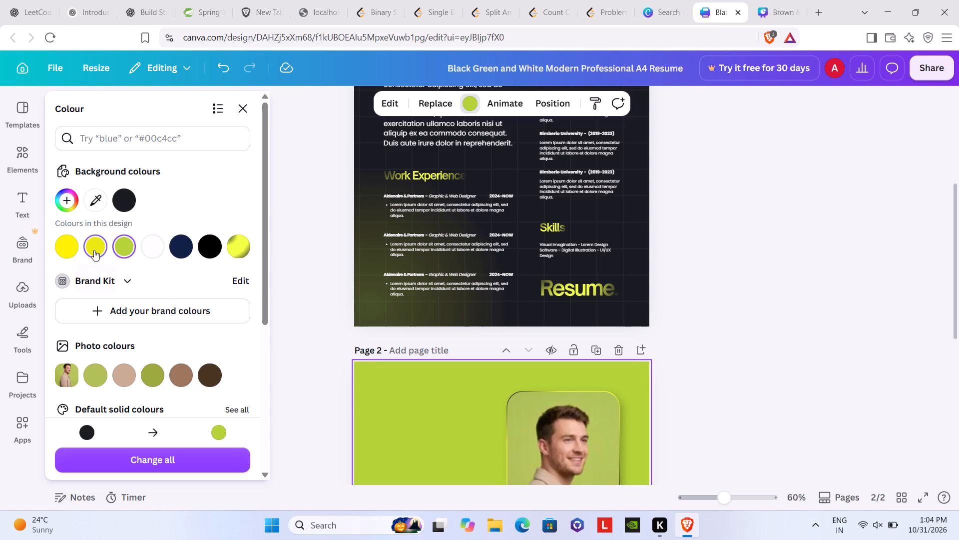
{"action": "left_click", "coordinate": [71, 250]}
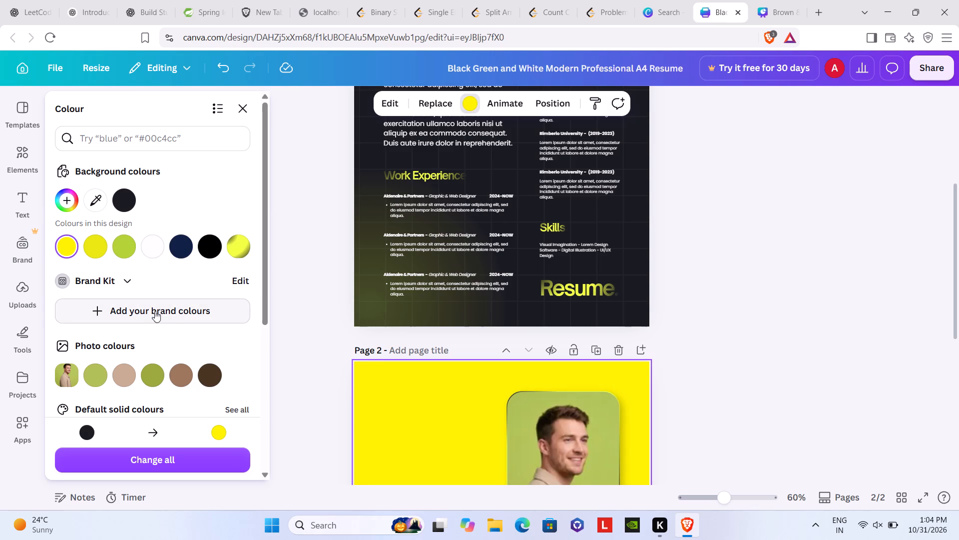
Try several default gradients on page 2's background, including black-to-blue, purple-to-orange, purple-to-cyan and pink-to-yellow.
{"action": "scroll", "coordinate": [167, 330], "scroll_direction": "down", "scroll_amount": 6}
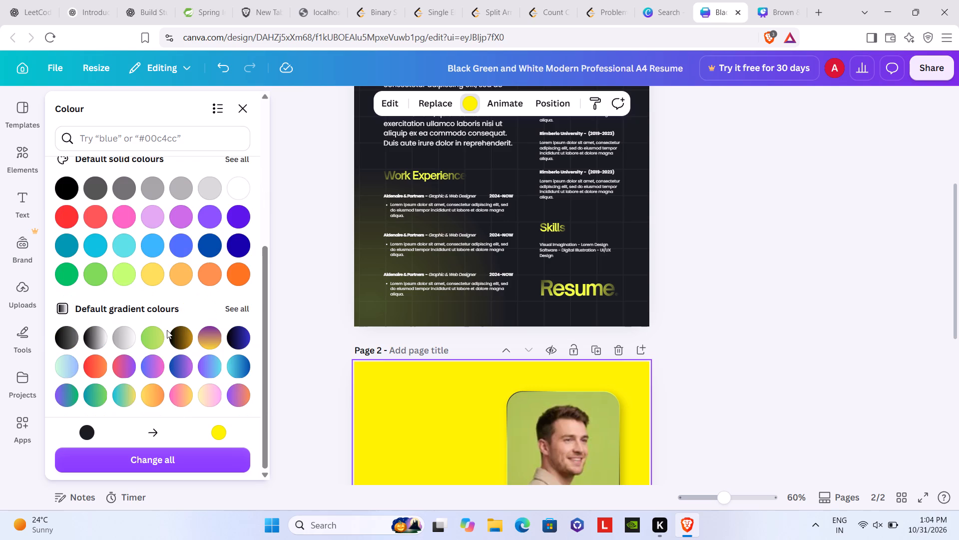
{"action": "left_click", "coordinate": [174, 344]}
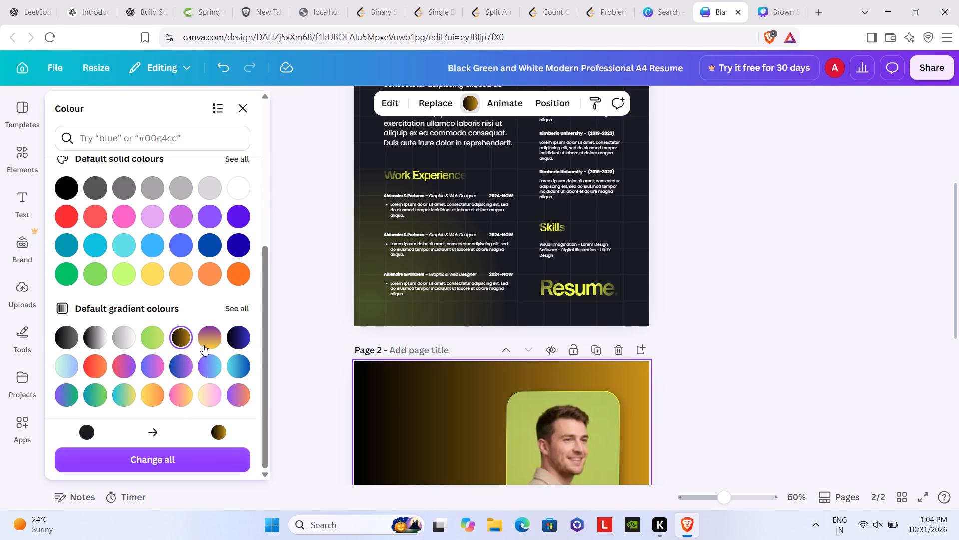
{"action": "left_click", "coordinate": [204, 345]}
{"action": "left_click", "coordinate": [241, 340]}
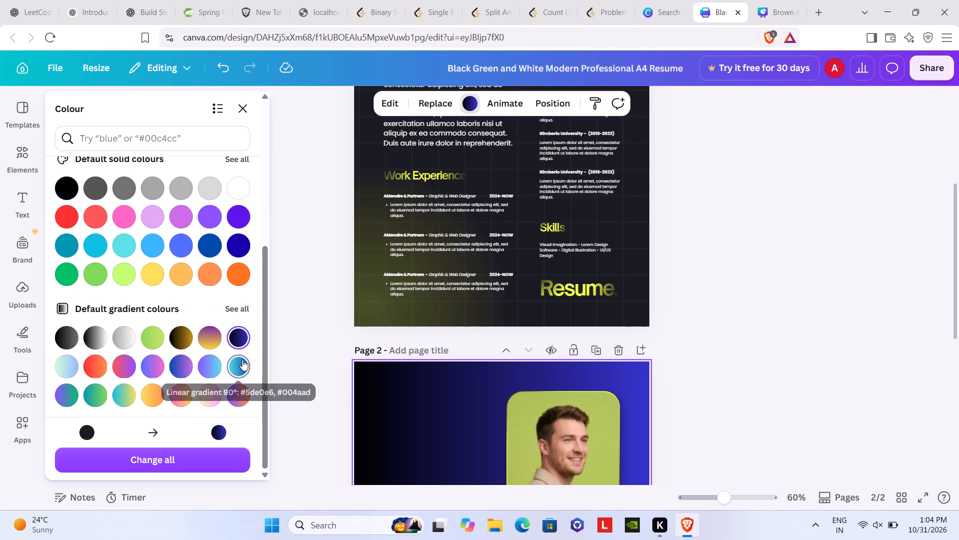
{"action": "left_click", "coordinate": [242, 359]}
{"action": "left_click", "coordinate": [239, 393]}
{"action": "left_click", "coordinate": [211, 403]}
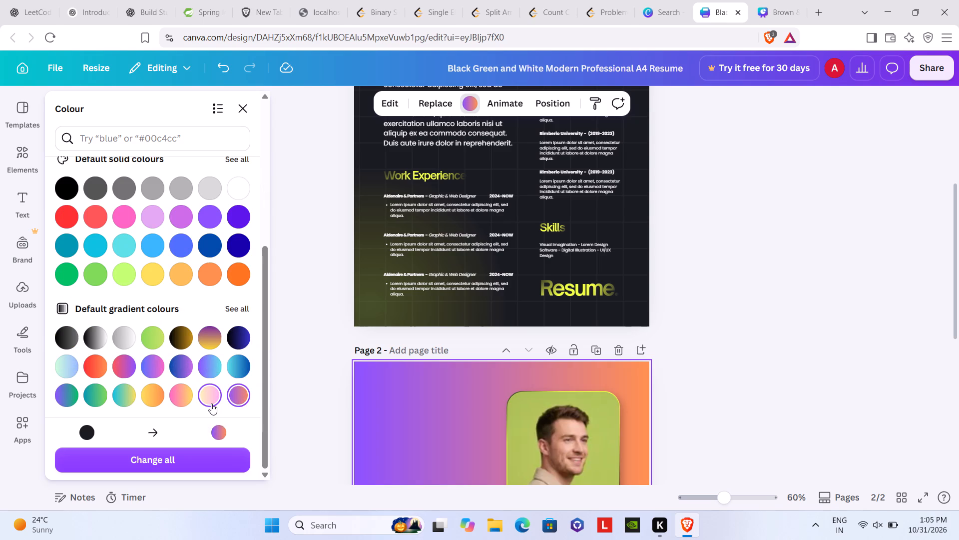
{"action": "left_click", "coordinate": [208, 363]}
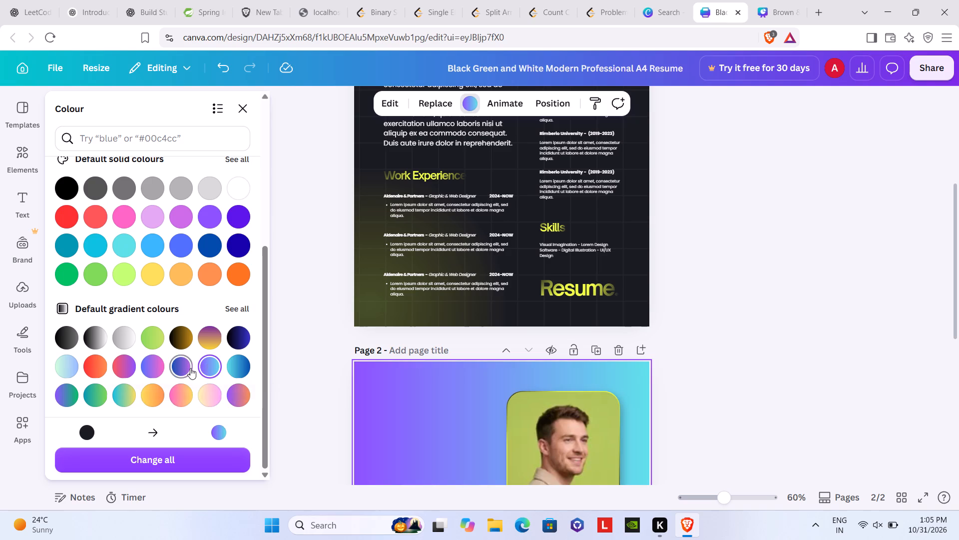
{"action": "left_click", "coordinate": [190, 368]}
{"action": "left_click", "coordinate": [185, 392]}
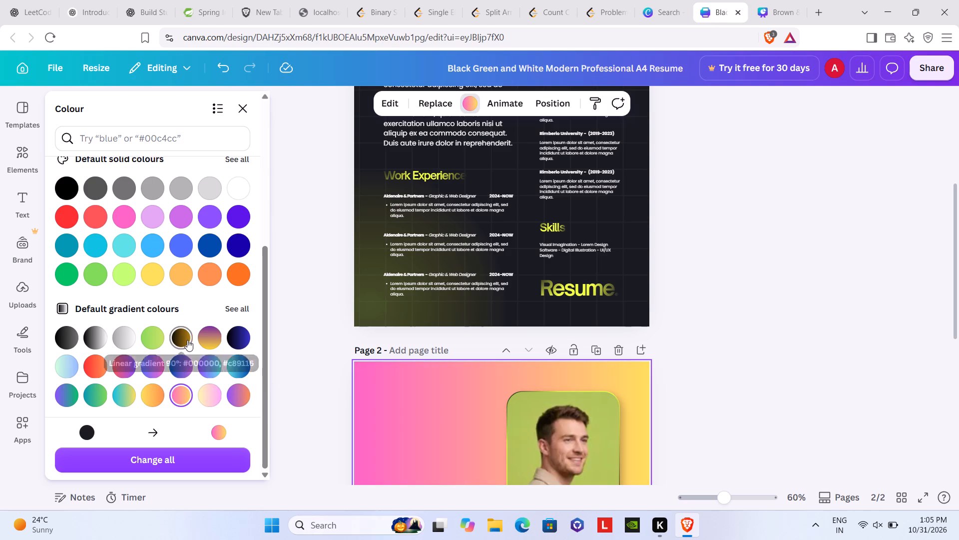
Set page 2's background to the default black-to-gold linear gradient.
{"action": "left_click", "coordinate": [187, 340]}
{"action": "scroll", "coordinate": [383, 453], "scroll_direction": "down", "scroll_amount": 4}
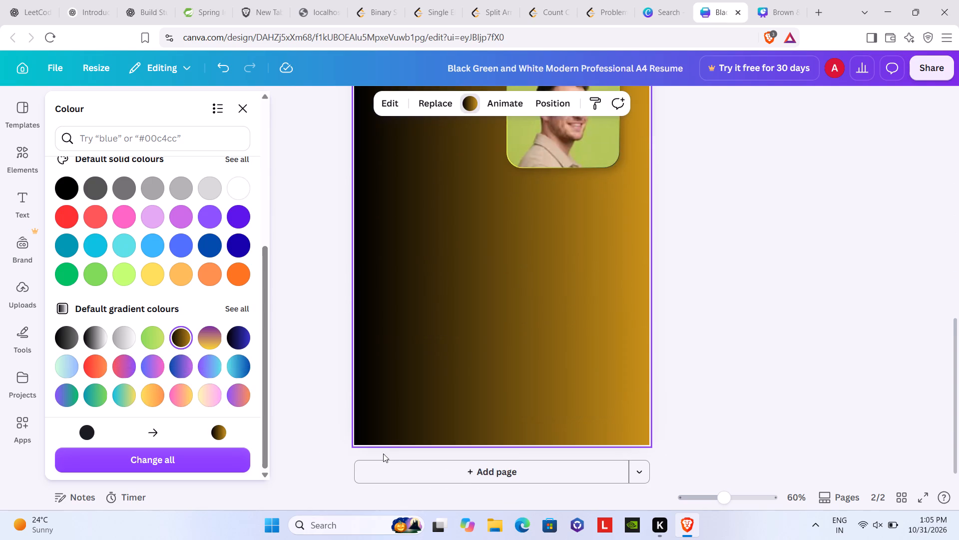
Copy the phone icon from page 1's contact details and paste it onto page 2.
{"action": "scroll", "coordinate": [383, 453], "scroll_direction": "up", "scroll_amount": 8}
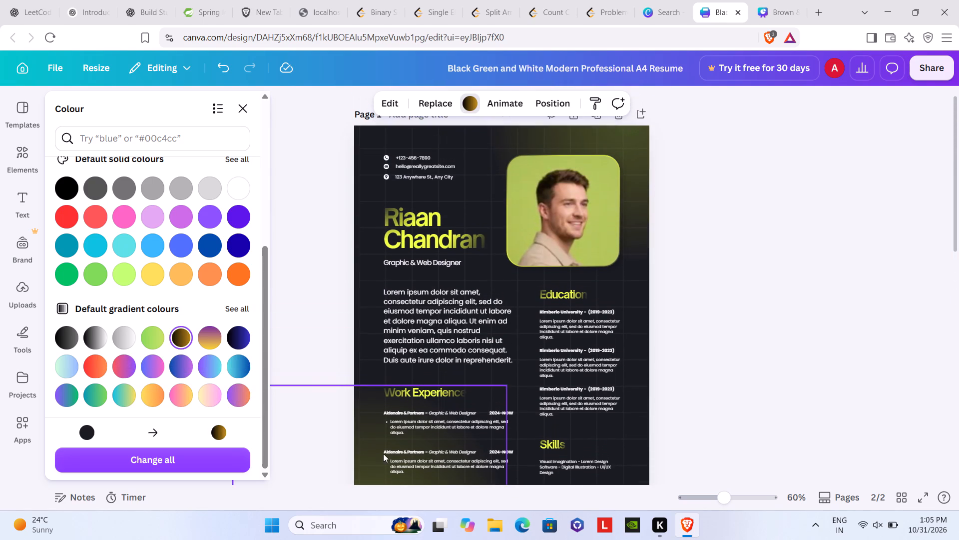
{"action": "right_click", "coordinate": [386, 158]}
{"action": "left_click", "coordinate": [404, 158]}
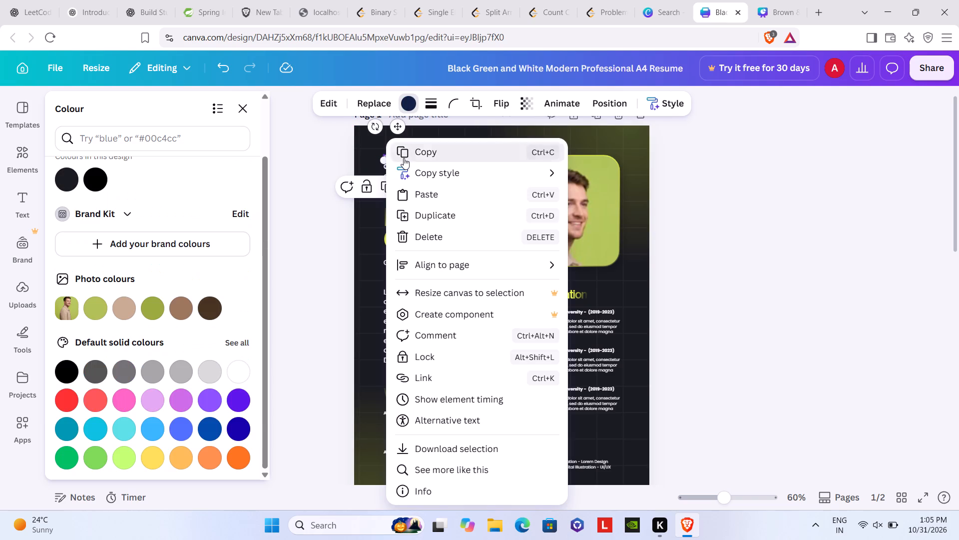
{"action": "scroll", "coordinate": [413, 239], "scroll_direction": "down", "scroll_amount": 4}
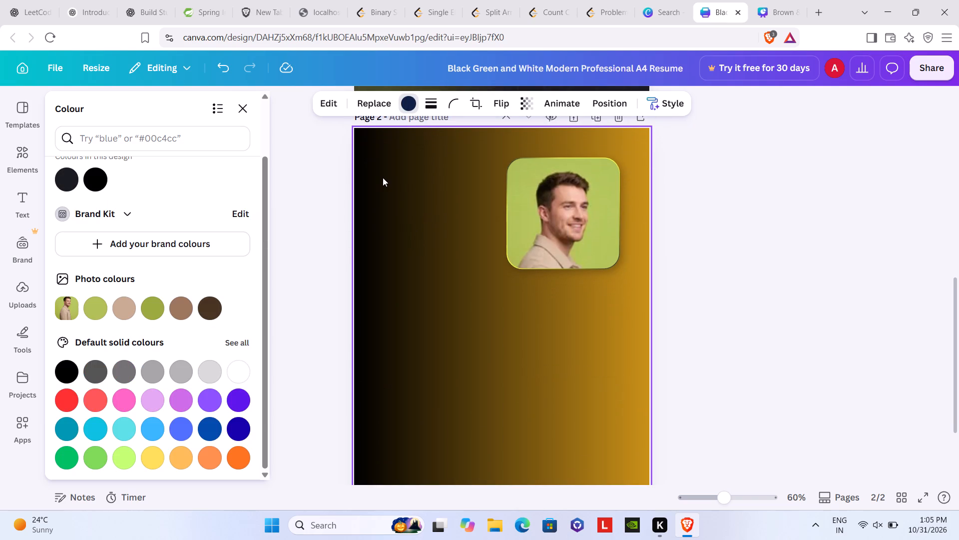
{"action": "key", "text": "ctrl+v"}
{"action": "left_click", "coordinate": [442, 180]}
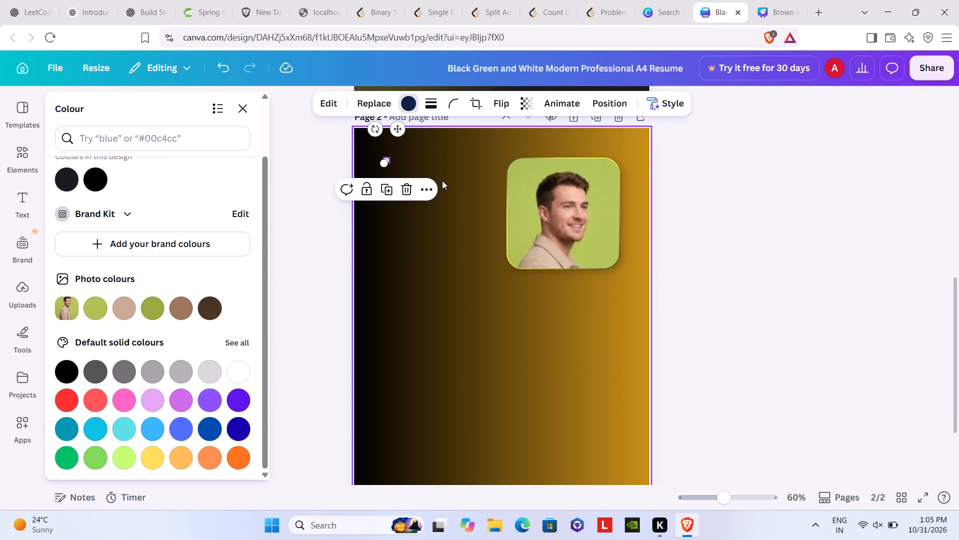
{"action": "left_click", "coordinate": [433, 166]}
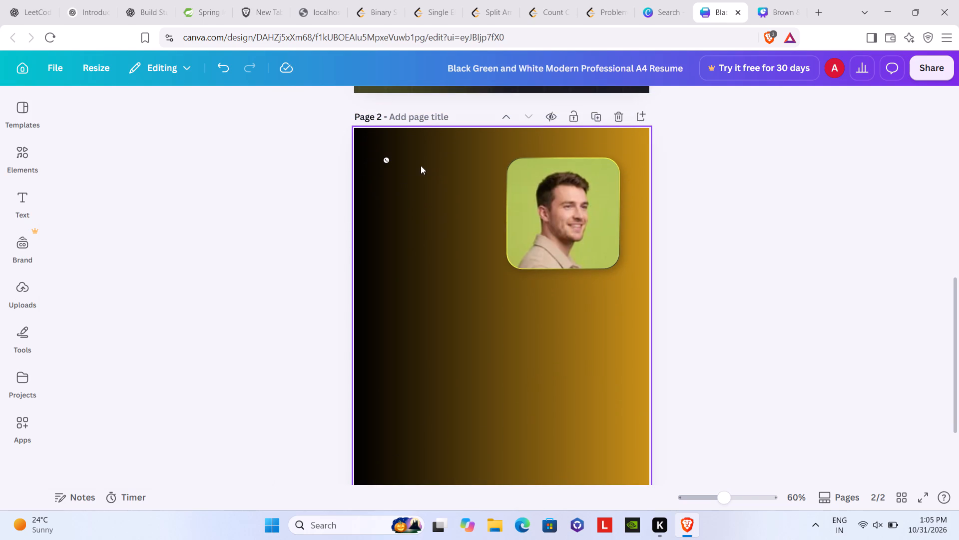
Copy the phone number text from page 1 and paste it beside the phone icon on page 2.
{"action": "scroll", "coordinate": [421, 165], "scroll_direction": "up", "scroll_amount": 6}
{"action": "right_click", "coordinate": [416, 171]}
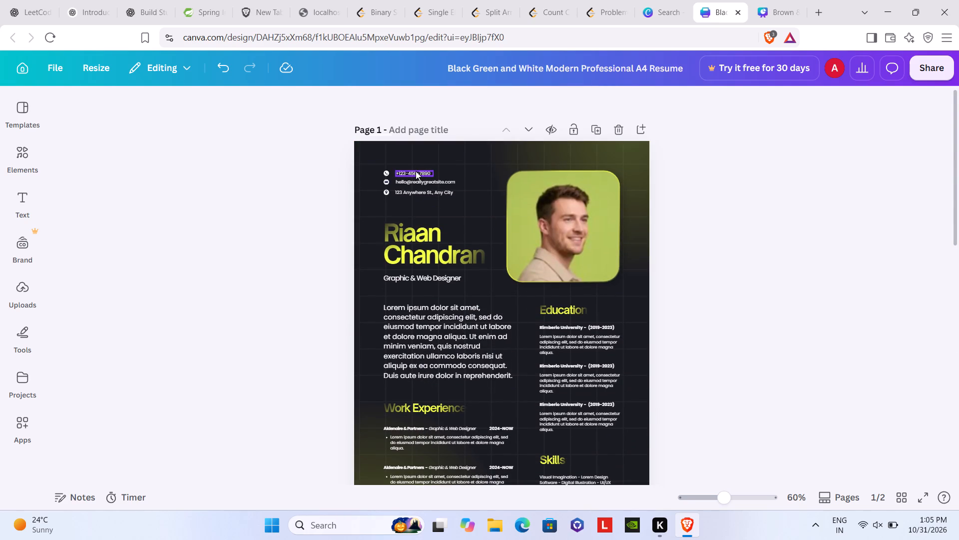
{"action": "left_click", "coordinate": [437, 170]}
{"action": "scroll", "coordinate": [444, 211], "scroll_direction": "down", "scroll_amount": 4}
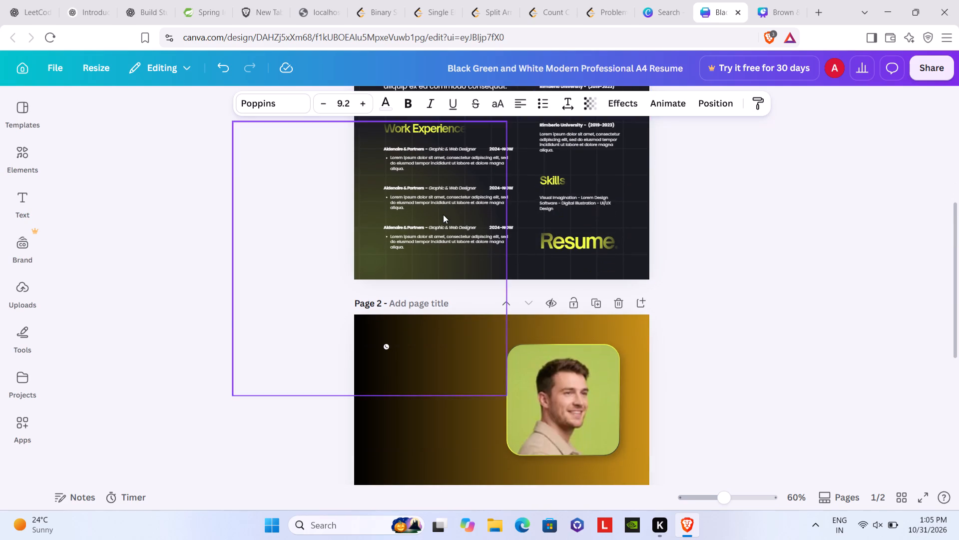
{"action": "left_click", "coordinate": [424, 346]}
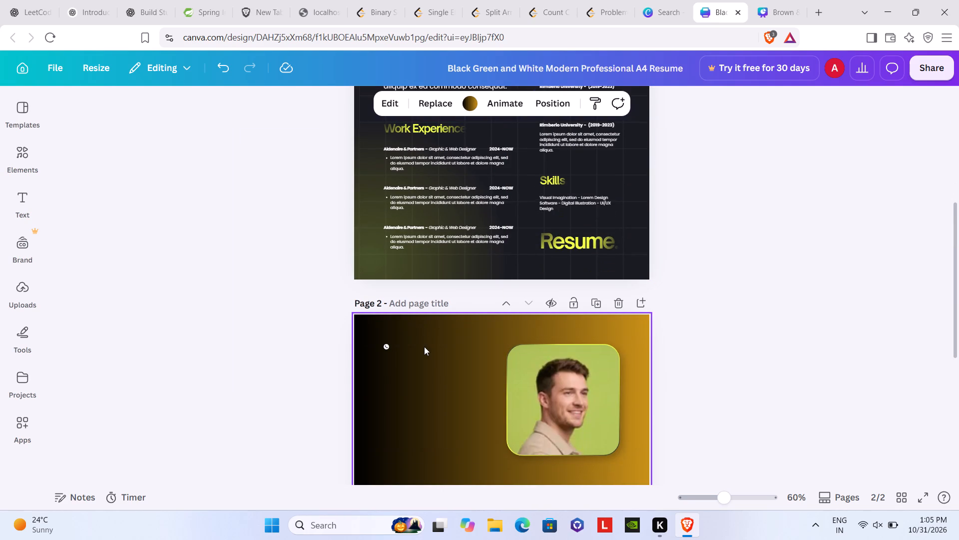
{"action": "key", "text": "ctrl+v"}
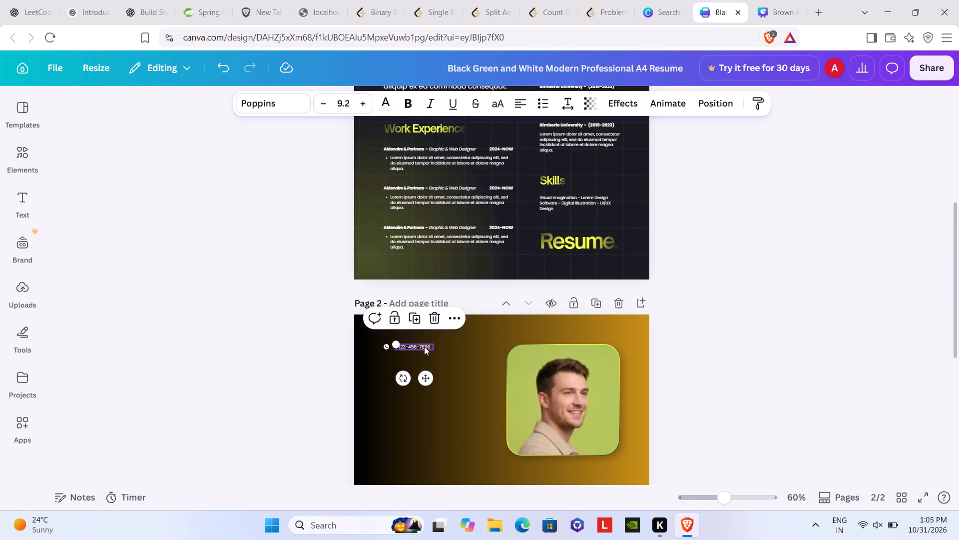
Replace the placeholder phone number on page 2 with the personal phone number.
{"action": "double_click", "coordinate": [424, 346]}
{"action": "key", "text": "BackSpace"}
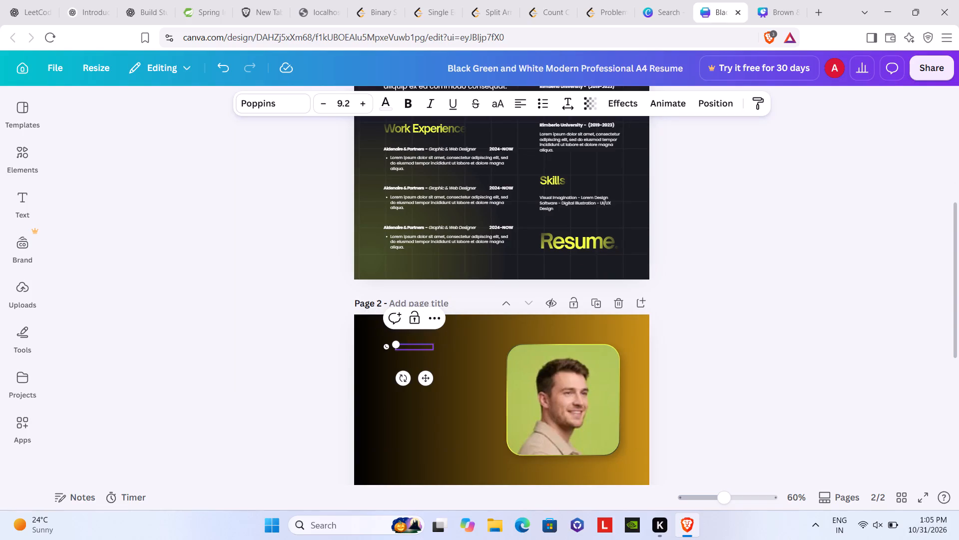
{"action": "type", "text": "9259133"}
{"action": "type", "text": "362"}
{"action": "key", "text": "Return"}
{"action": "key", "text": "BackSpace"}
{"action": "left_click", "coordinate": [455, 350]}
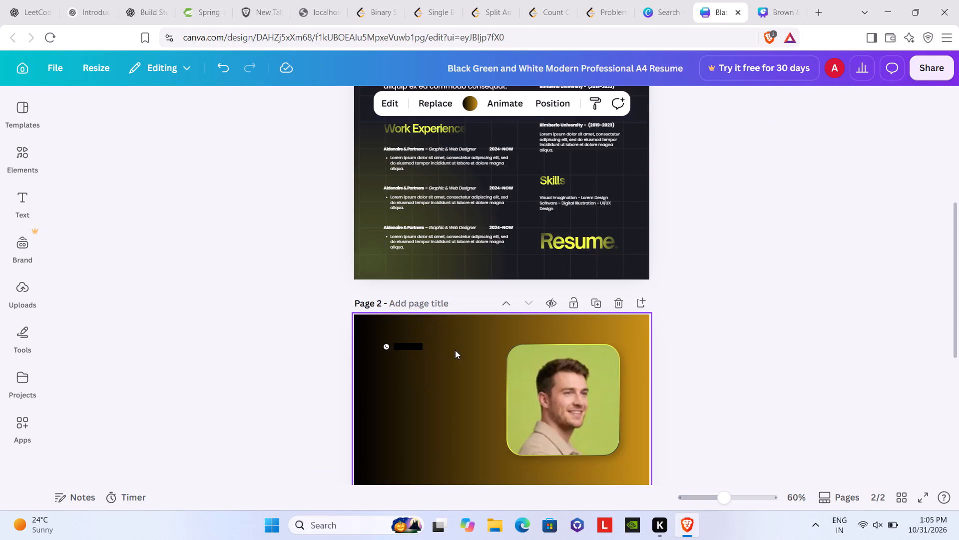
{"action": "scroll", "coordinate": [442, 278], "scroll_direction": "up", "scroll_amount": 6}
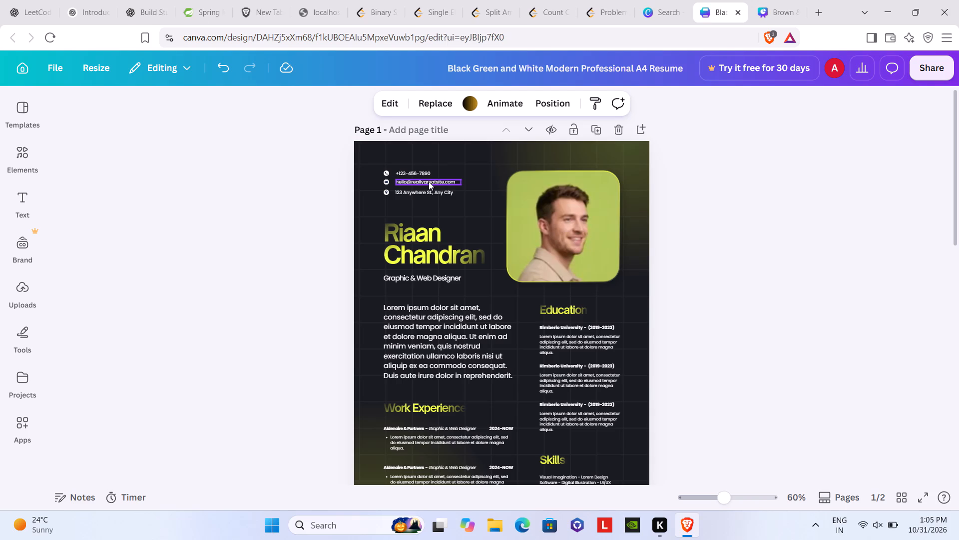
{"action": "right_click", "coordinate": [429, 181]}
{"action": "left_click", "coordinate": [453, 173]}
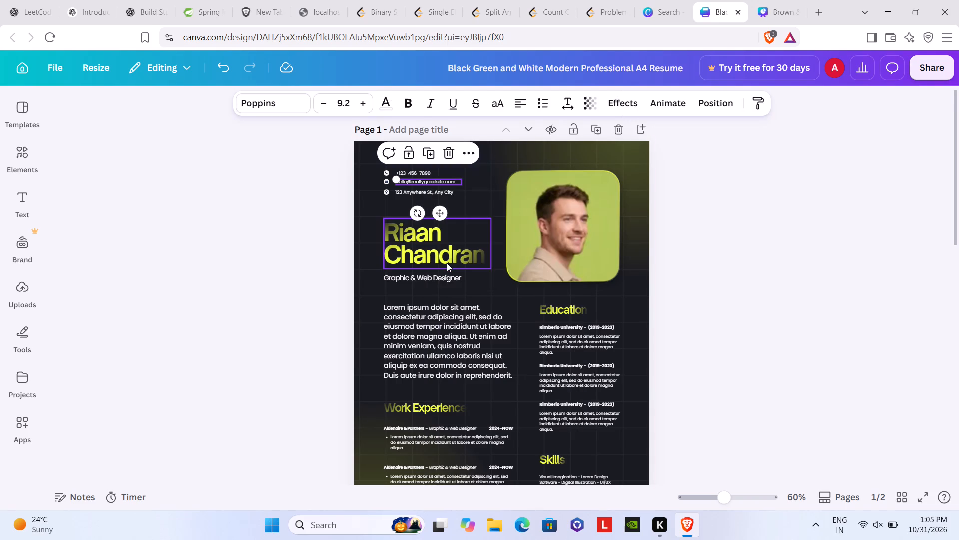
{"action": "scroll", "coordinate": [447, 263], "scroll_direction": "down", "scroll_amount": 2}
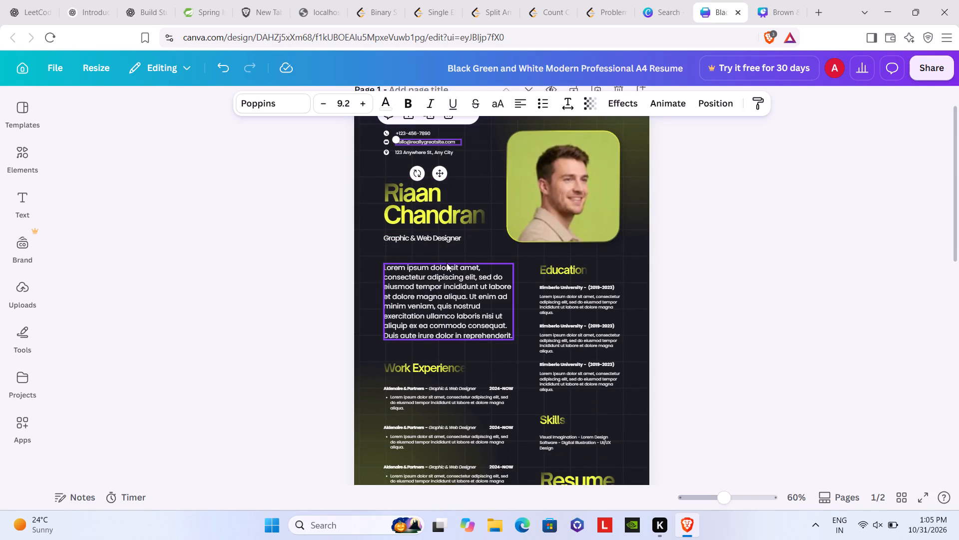
Copy the email icon from page 1's contact details and paste it below the phone icon on page 2.
{"action": "right_click", "coordinate": [386, 140]}
{"action": "left_click", "coordinate": [406, 149]}
{"action": "scroll", "coordinate": [404, 243], "scroll_direction": "down", "scroll_amount": 4}
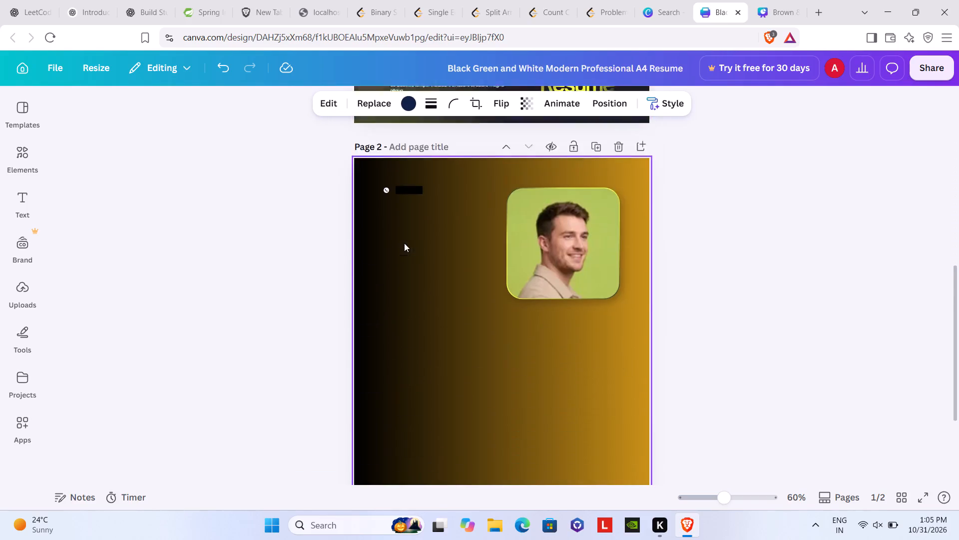
{"action": "left_click", "coordinate": [386, 128]}
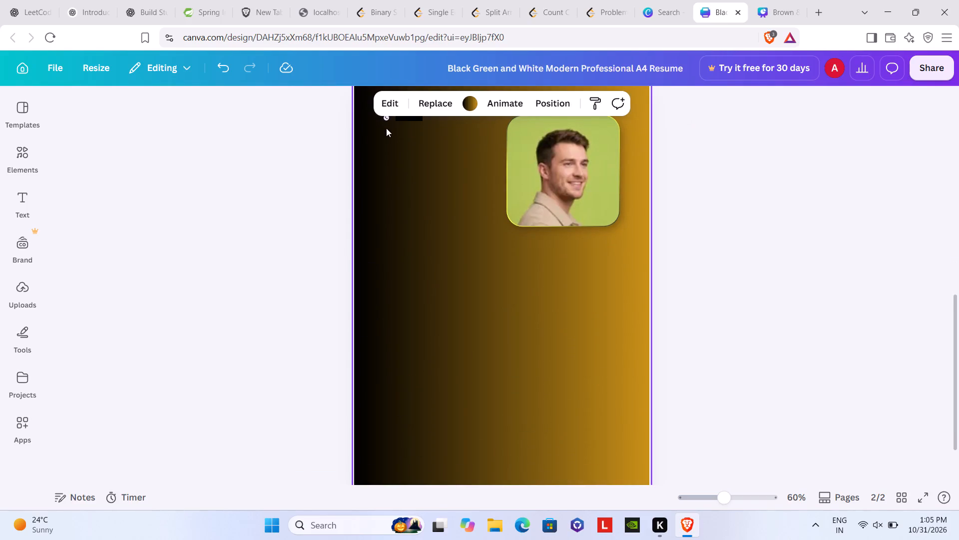
{"action": "key", "text": "ctrl+v"}
{"action": "left_click", "coordinate": [416, 127]}
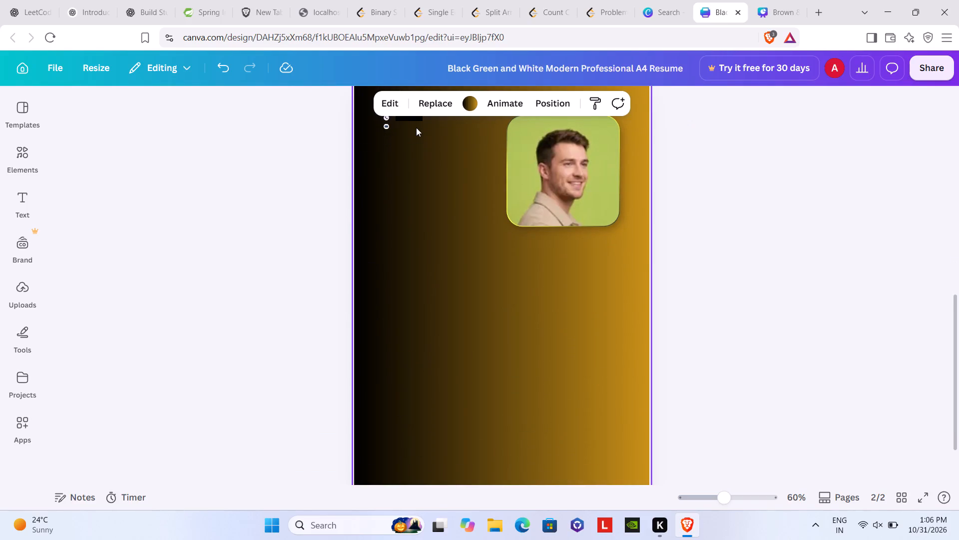
{"action": "left_click", "coordinate": [405, 126]}
{"action": "scroll", "coordinate": [405, 126], "scroll_direction": "up", "scroll_amount": 4}
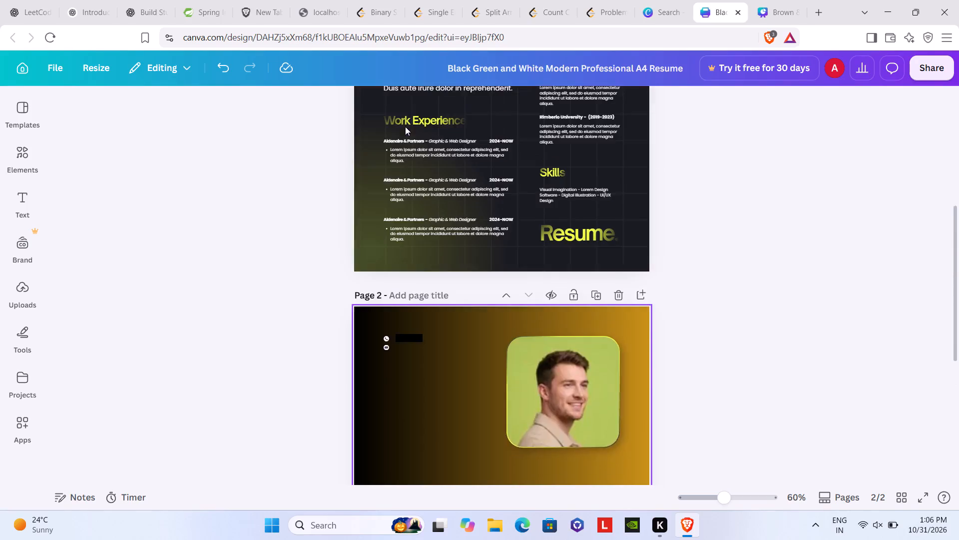
Copy the email address text from page 1's contact details and paste it beside the email icon on page 2.
{"action": "scroll", "coordinate": [405, 126], "scroll_direction": "up", "scroll_amount": 2}
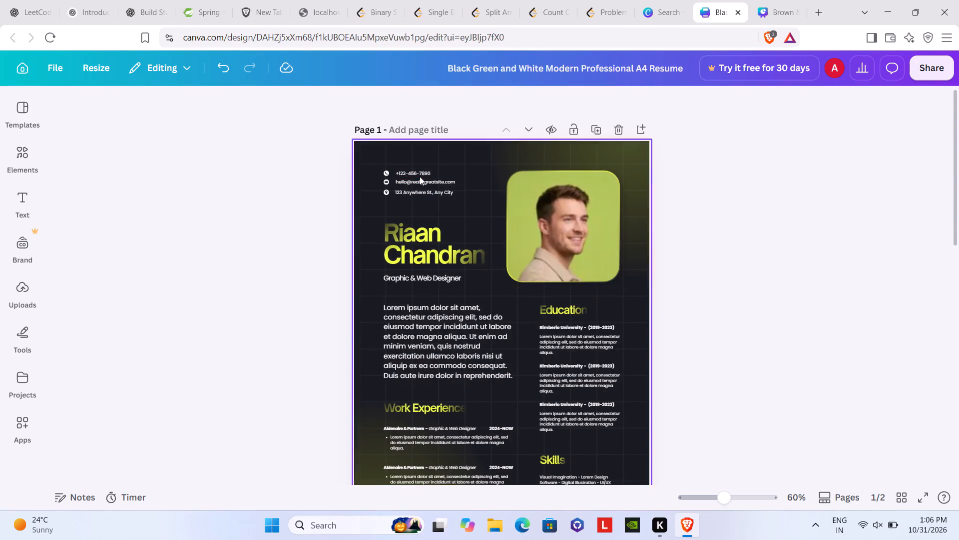
{"action": "right_click", "coordinate": [420, 183]}
{"action": "left_click", "coordinate": [449, 173]}
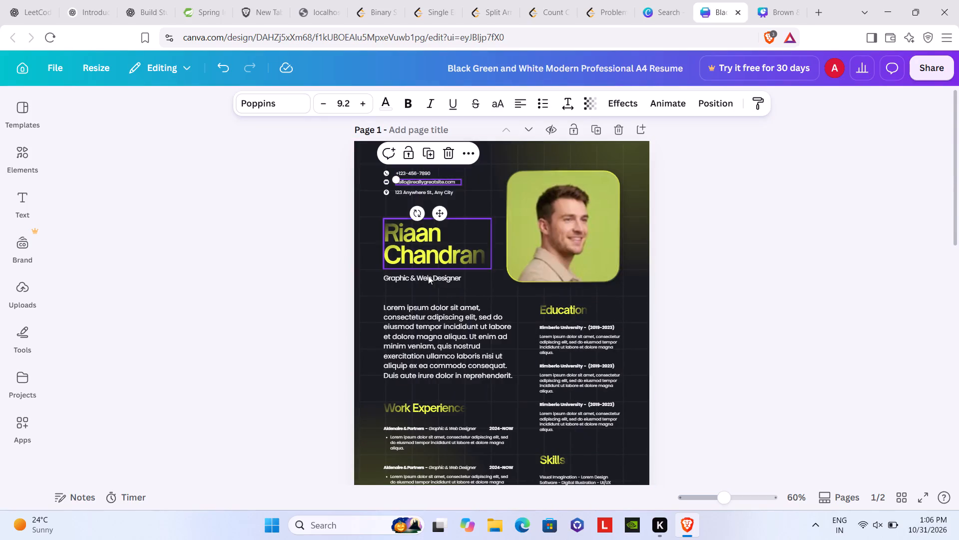
{"action": "scroll", "coordinate": [428, 275], "scroll_direction": "down", "scroll_amount": 2}
{"action": "double_click", "coordinate": [403, 259]}
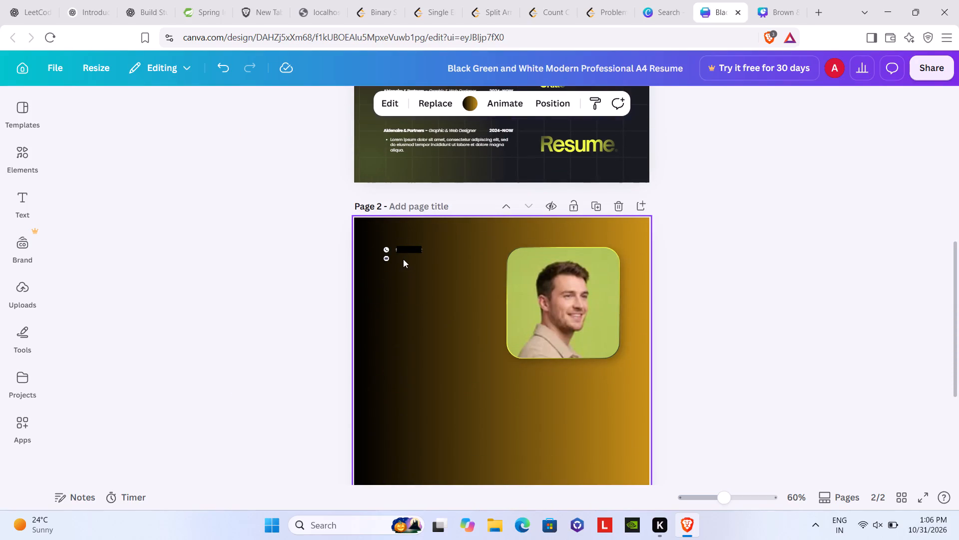
{"action": "key", "text": "ctrl+v"}
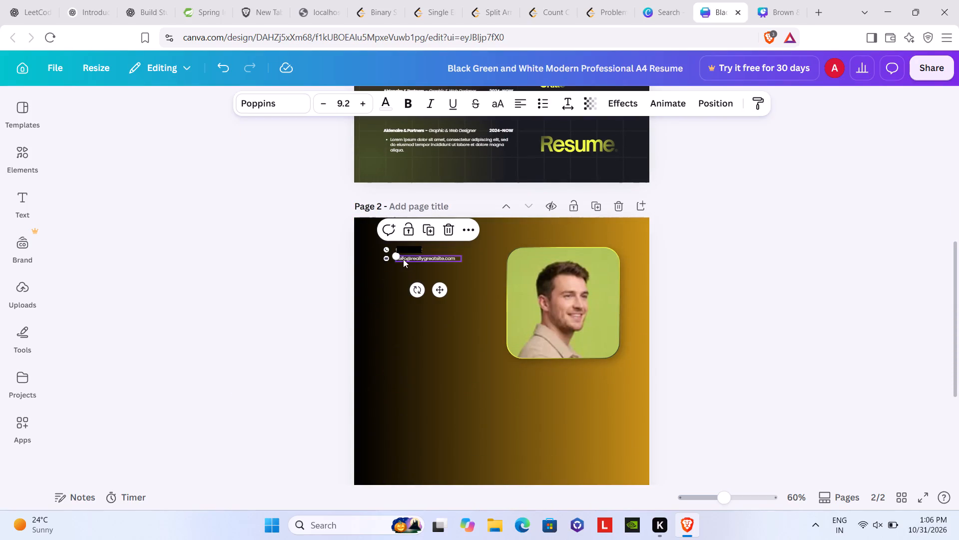
Open the placeholder email address text on page 2 for editing.
{"action": "double_click", "coordinate": [412, 255]}
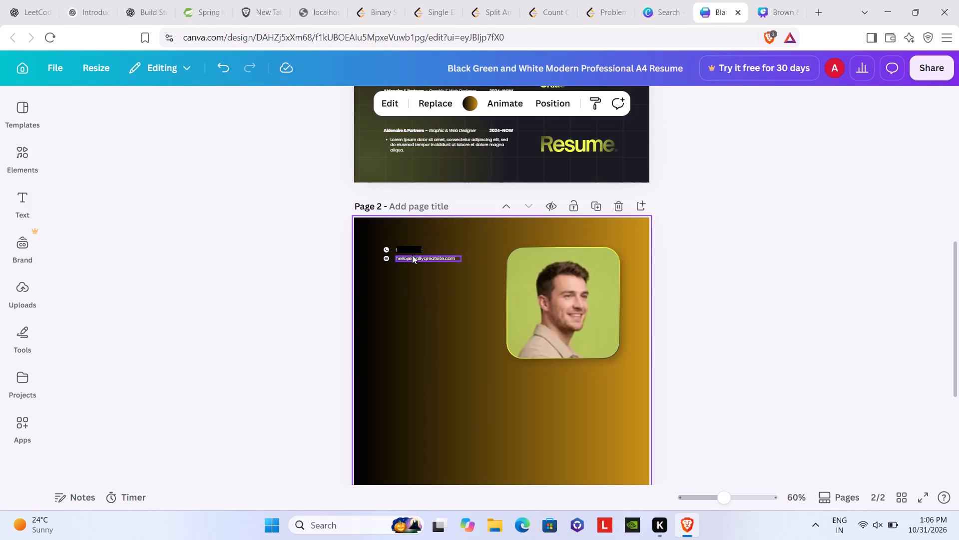
{"action": "double_click", "coordinate": [410, 258]}
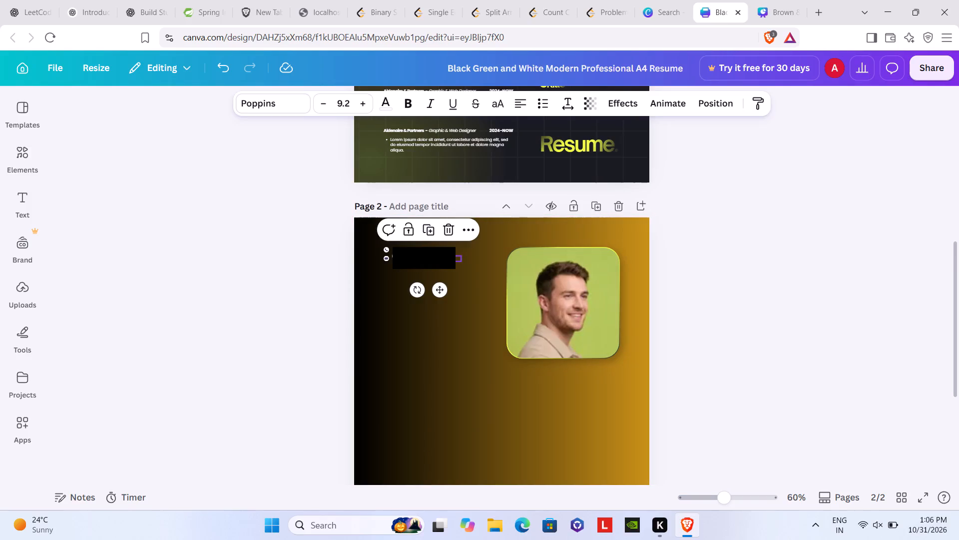
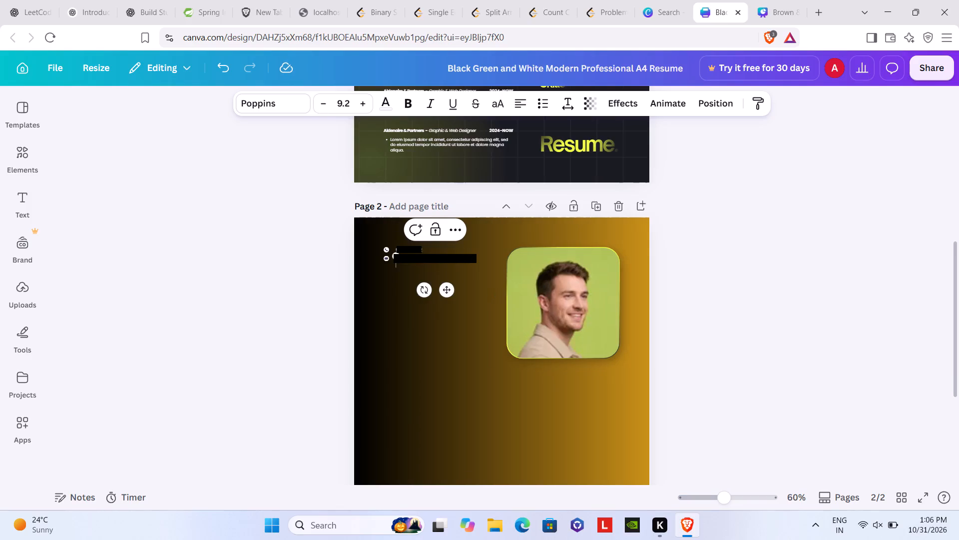
Copy the location icon from page 1's contact details and paste it below the email icon on page 2.
{"action": "scroll", "coordinate": [555, 182], "scroll_direction": "up", "scroll_amount": 4}
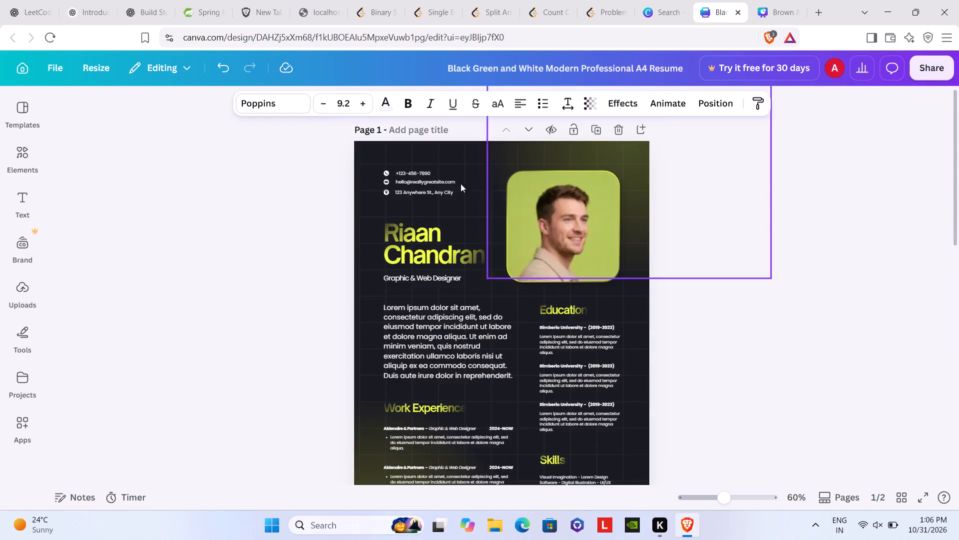
{"action": "right_click", "coordinate": [385, 192]}
{"action": "left_click", "coordinate": [423, 147]}
{"action": "scroll", "coordinate": [450, 315], "scroll_direction": "down", "scroll_amount": 1}
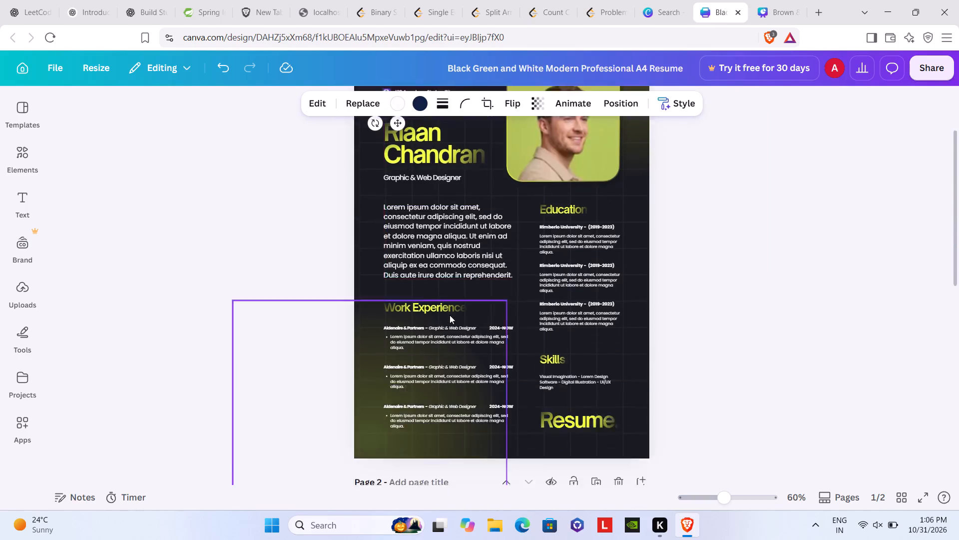
{"action": "scroll", "coordinate": [450, 315], "scroll_direction": "down", "scroll_amount": 2}
{"action": "left_click", "coordinate": [386, 185]}
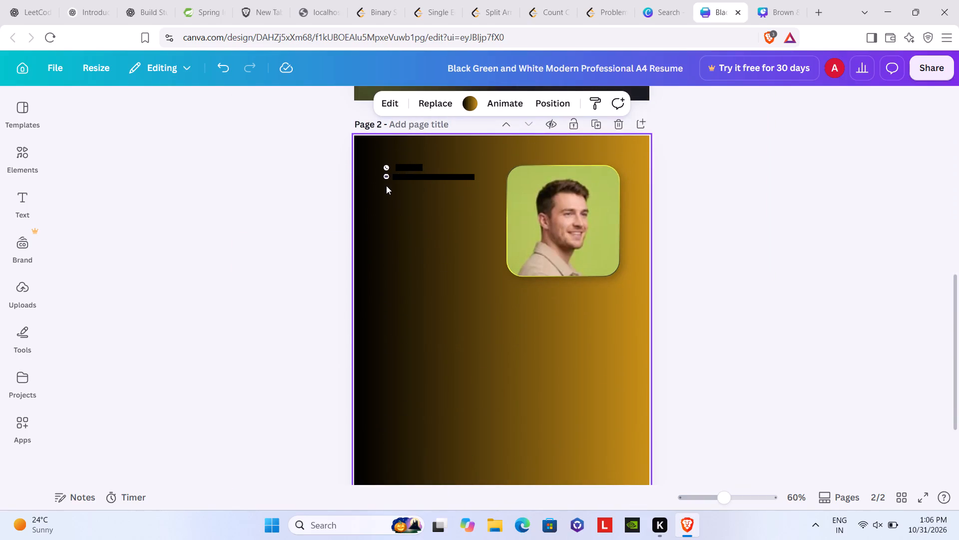
{"action": "key", "text": "ctrl+v"}
{"action": "left_click", "coordinate": [411, 182]}
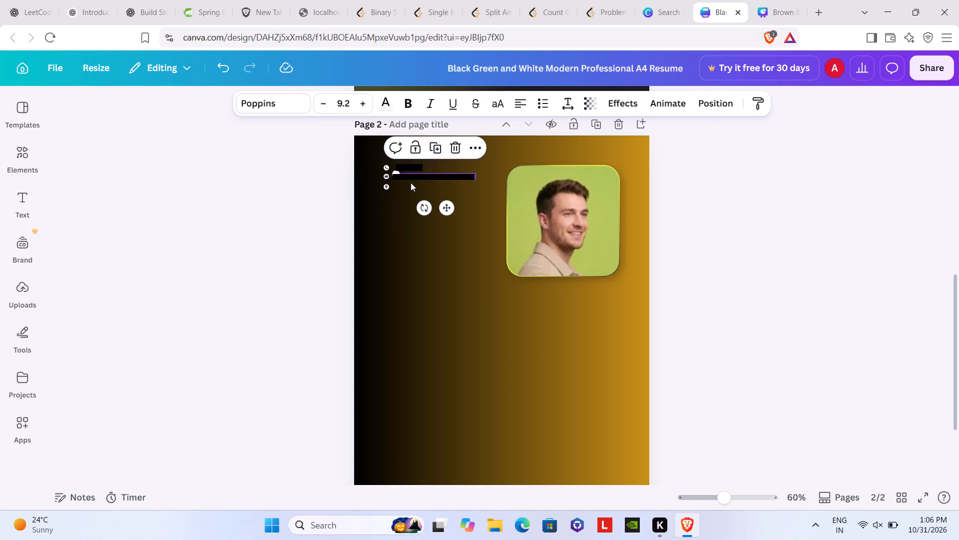
Copy the street address text from page 1's contact details and paste it beside the location icon on page 2.
{"action": "scroll", "coordinate": [430, 196], "scroll_direction": "up", "scroll_amount": 5}
{"action": "right_click", "coordinate": [413, 143]}
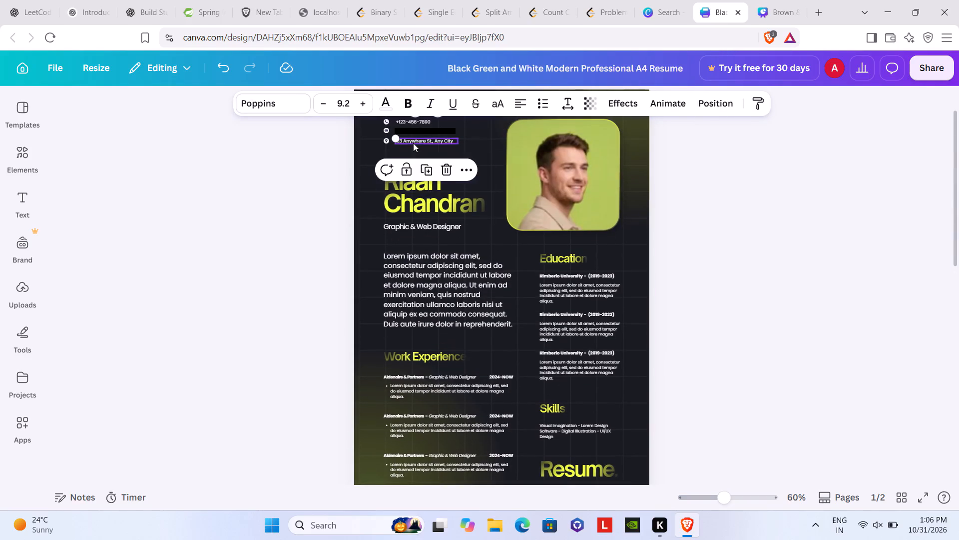
{"action": "left_click", "coordinate": [443, 163]}
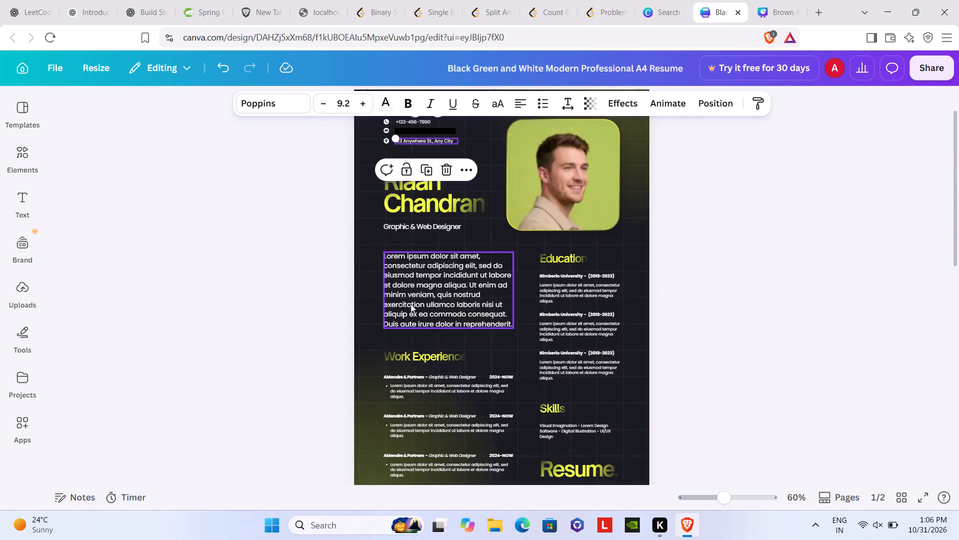
{"action": "scroll", "coordinate": [412, 320], "scroll_direction": "down", "scroll_amount": 3}
{"action": "scroll", "coordinate": [409, 196], "scroll_direction": "up", "scroll_amount": 3}
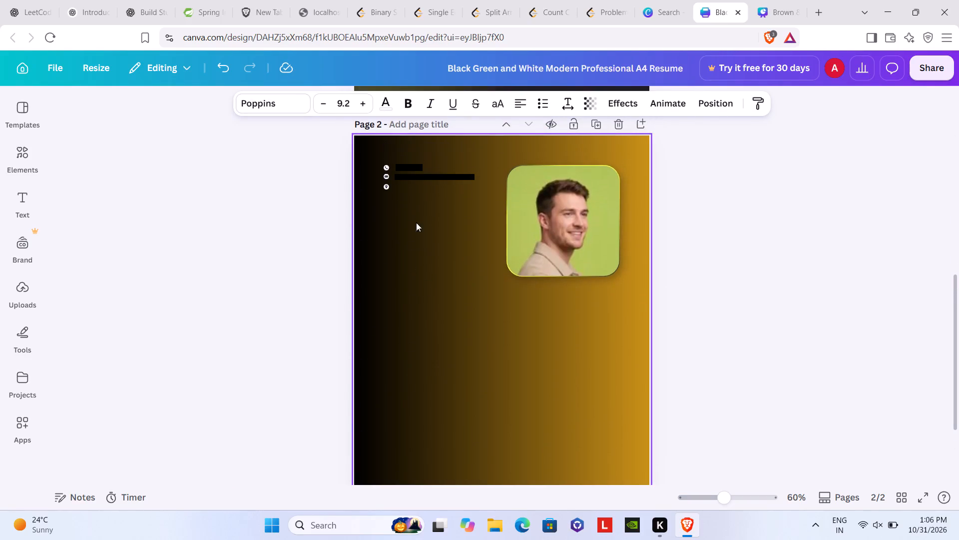
{"action": "left_click", "coordinate": [405, 186]}
{"action": "key", "text": "ctrl+v"}
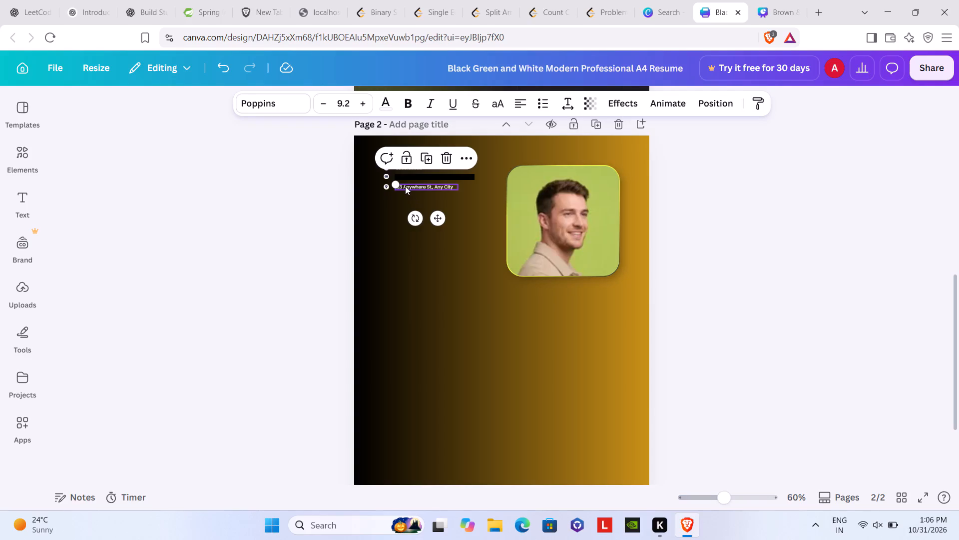
Replace the placeholder street address on page 2 with the personal address line giving the institution, city and region.
{"action": "double_click", "coordinate": [405, 183]}
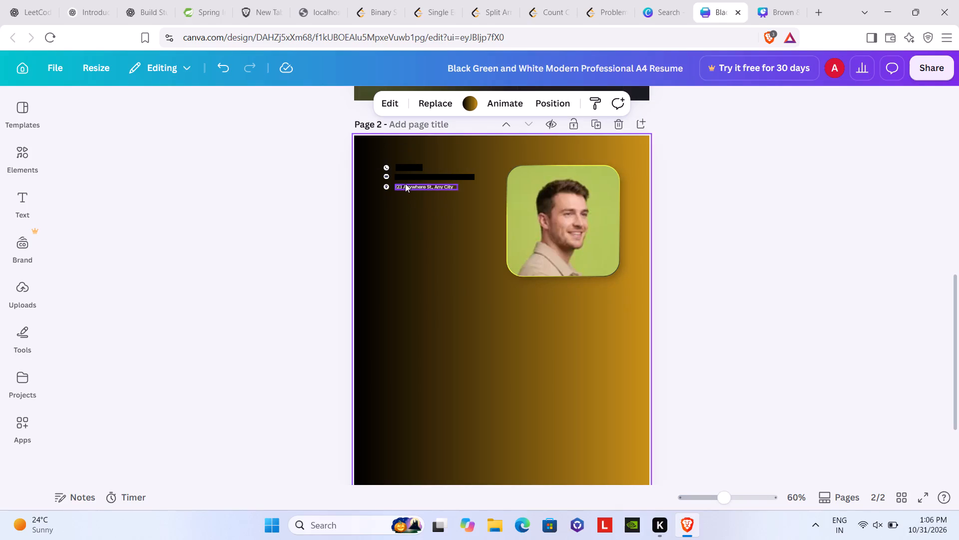
{"action": "double_click", "coordinate": [411, 185]}
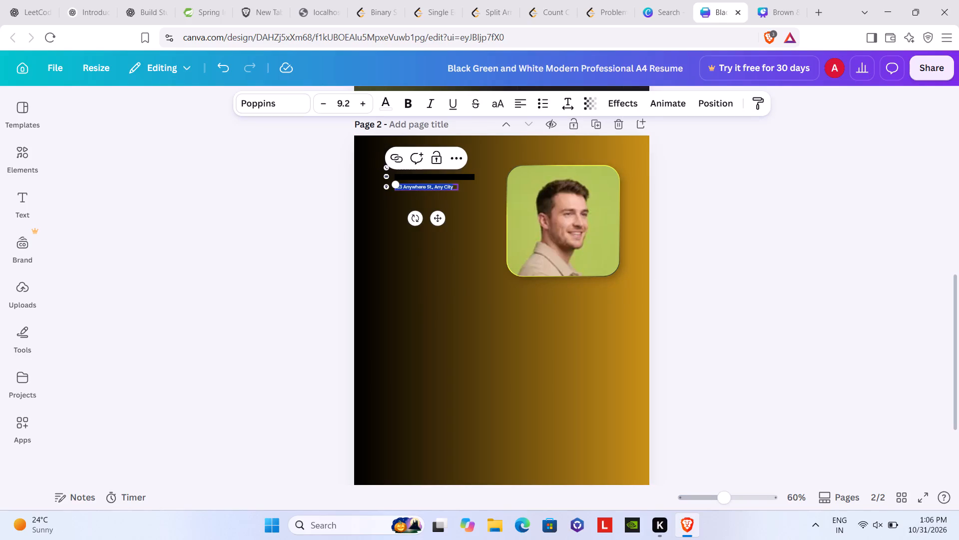
{"action": "key", "text": "BackSpace"}
{"action": "type", "text": "Kiet"}
{"action": "key", "text": "space"}
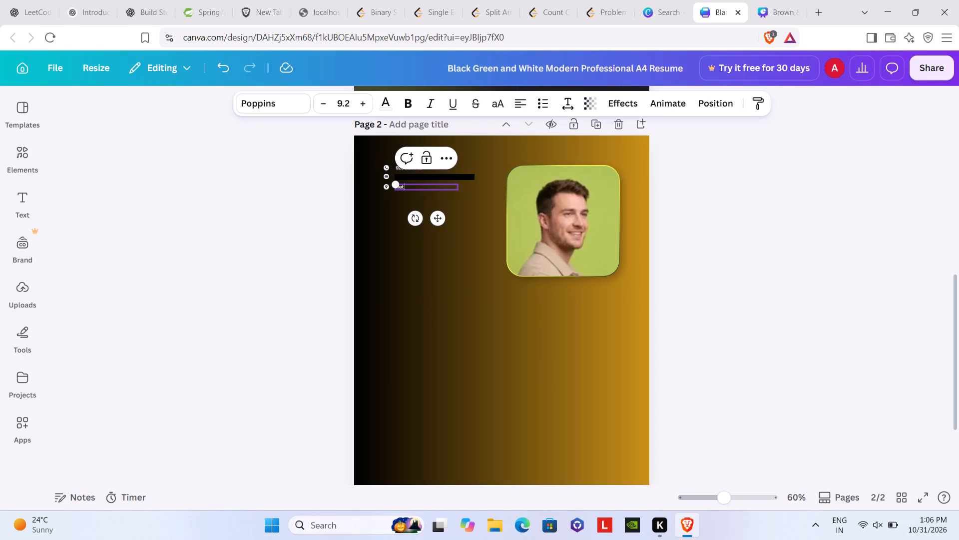
{"action": "type", "text": "GROU"}
{"action": "key", "text": "BackSpace"}
{"action": "key", "text": "BackSpace"}
{"action": "key", "text": "BackSpace"}
{"action": "key", "text": "BackSpace"}
{"action": "key", "text": "BackSpace"}
{"action": "key", "text": "BackSpace"}
{"action": "key", "text": "BackSpace"}
{"action": "key", "text": "BackSpace"}
{"action": "key", "text": "BackSpace"}
{"action": "type", "text": "Kiet Group Of"}
{"action": "key", "text": "space"}
{"action": "type", "text": "Ins"}
{"action": "type", "text": "titu"}
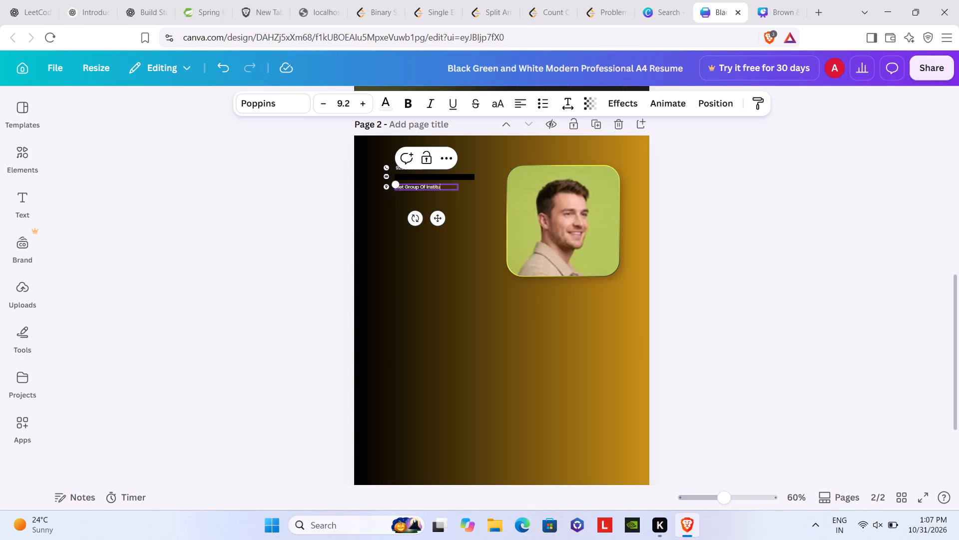
{"action": "type", "text": "tions"}
{"action": "type", "text": ","}
{"action": "key", "text": "space"}
{"action": "type", "text": "Ghaziabad"}
{"action": "key", "text": "space"}
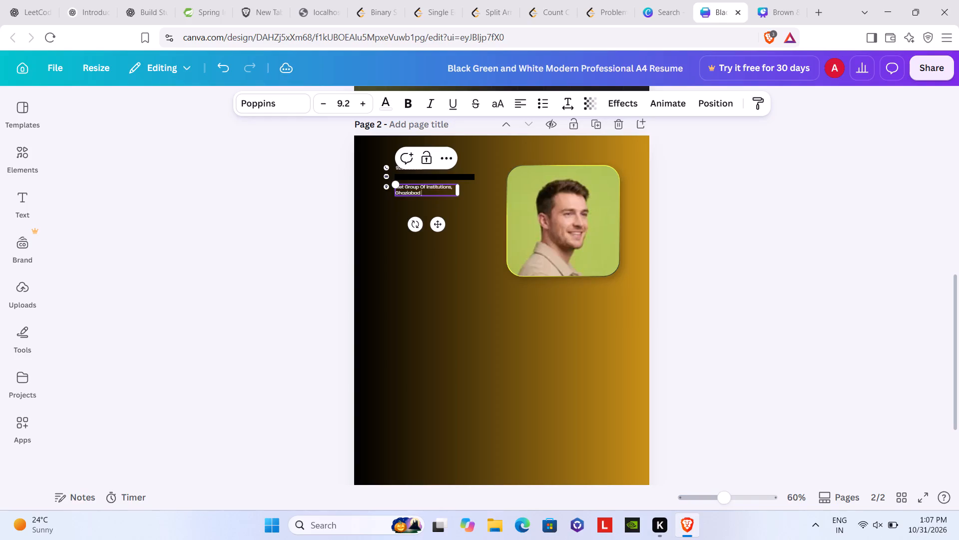
{"action": "type", "text": "DE"}
{"action": "key", "text": "BackSpace"}
{"action": "type", "text": "elhi"}
{"action": "key", "text": "space"}
{"action": "type", "text": "Nc"}
{"action": "key", "text": "r"}
Widen the address text box on page 2 to a width of about 7.6 so the address fits on one line.
{"action": "left_click_drag", "start_coordinate": [459, 190], "coordinate": [480, 188]}
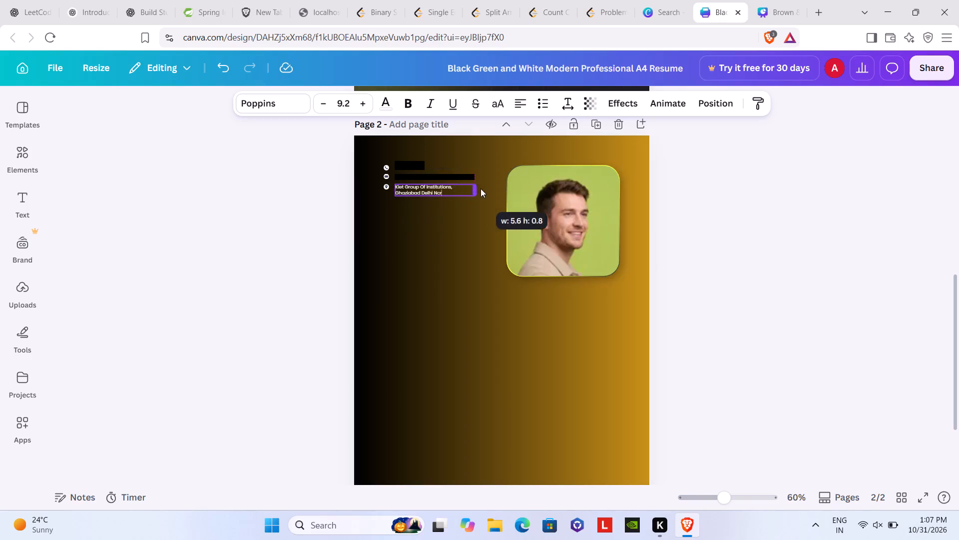
{"action": "left_click_drag", "start_coordinate": [480, 188], "coordinate": [502, 181]}
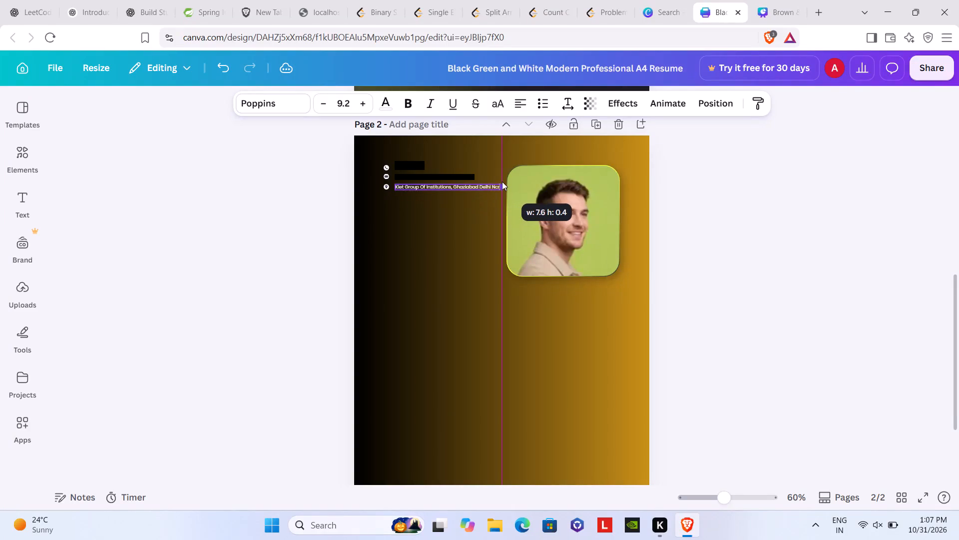
{"action": "left_click_drag", "start_coordinate": [502, 181], "coordinate": [506, 181]}
{"action": "key", "text": "Return"}
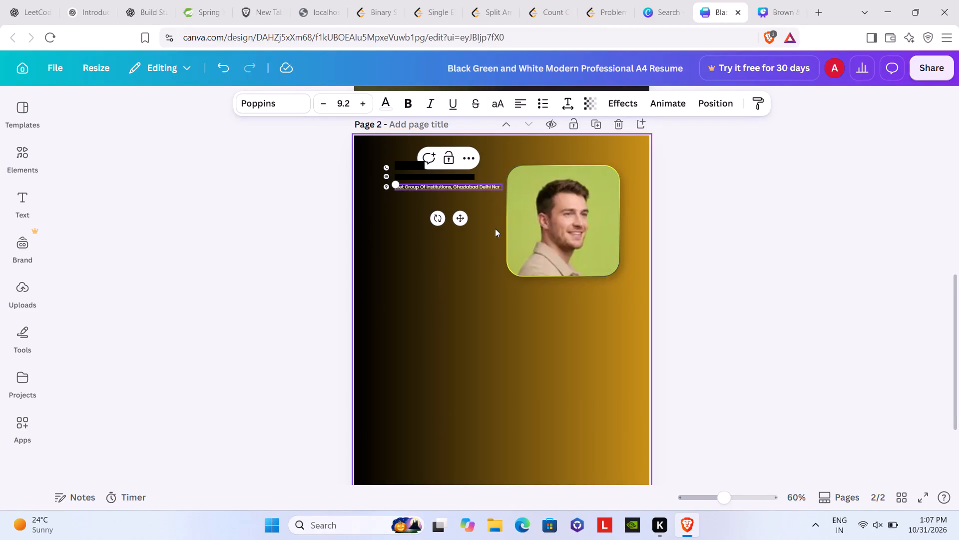
{"action": "left_click", "coordinate": [495, 228]}
Copy the large two-line name heading from page 1 and paste it below the contact details on page 2.
{"action": "scroll", "coordinate": [477, 242], "scroll_direction": "up", "scroll_amount": 4}
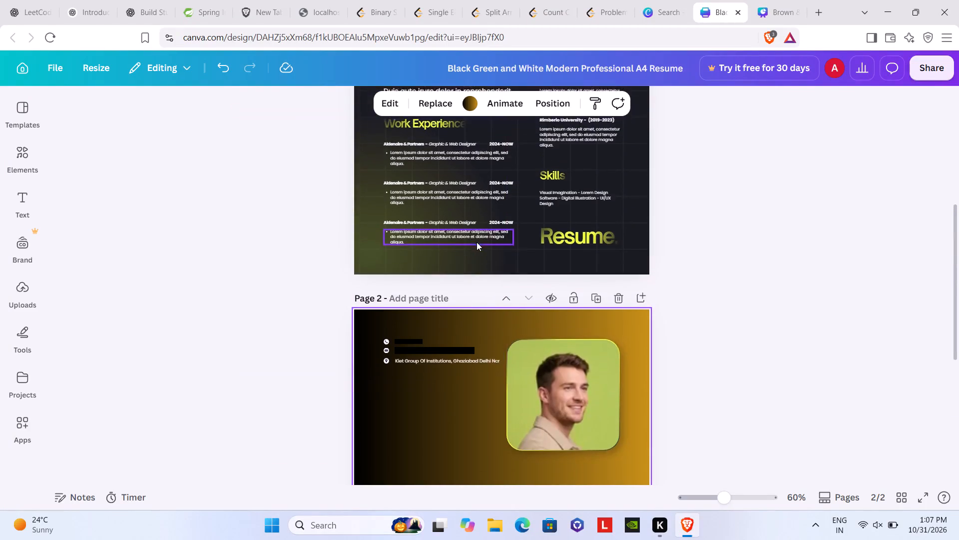
{"action": "scroll", "coordinate": [477, 242], "scroll_direction": "up", "scroll_amount": 3}
{"action": "right_click", "coordinate": [447, 259]}
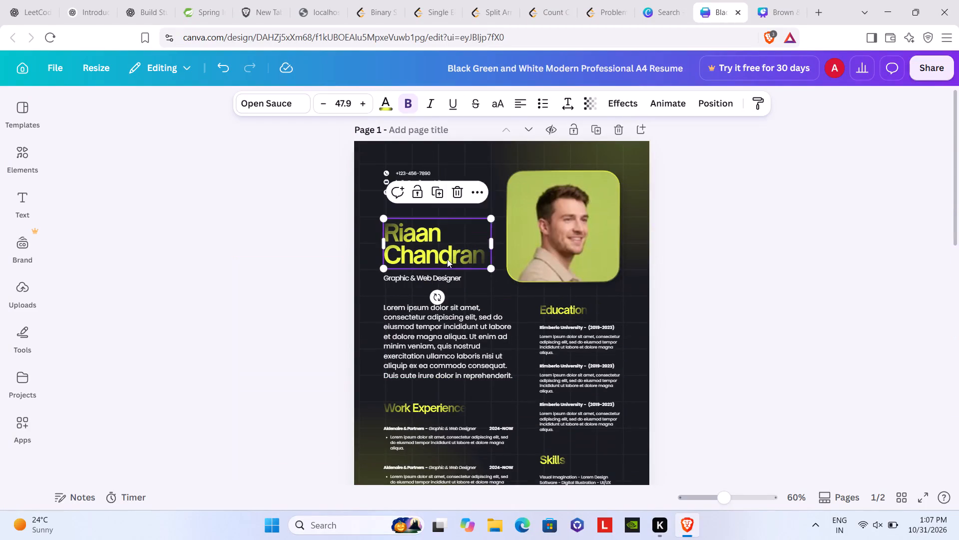
{"action": "left_click", "coordinate": [485, 173]}
{"action": "scroll", "coordinate": [477, 300], "scroll_direction": "down", "scroll_amount": 4}
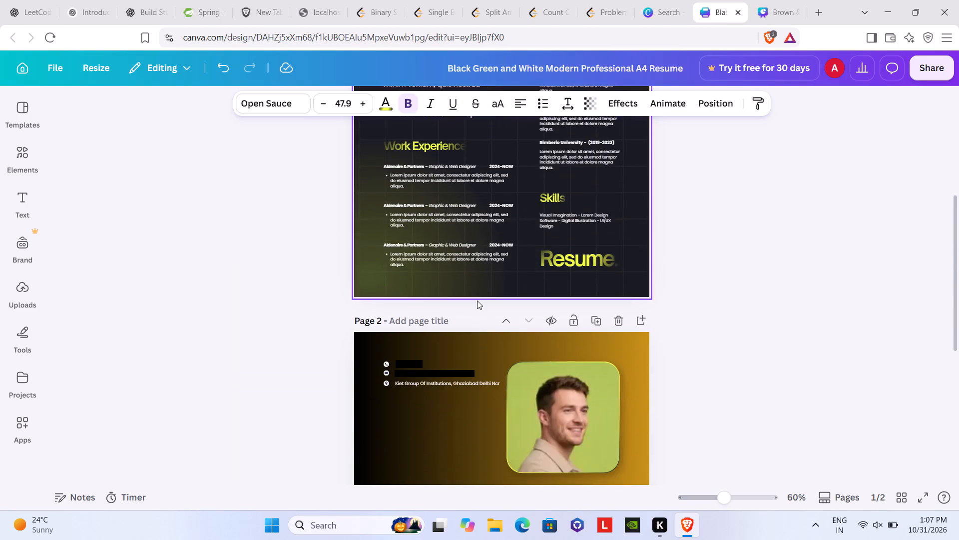
{"action": "scroll", "coordinate": [477, 300], "scroll_direction": "down", "scroll_amount": 2}
{"action": "left_click", "coordinate": [421, 263]}
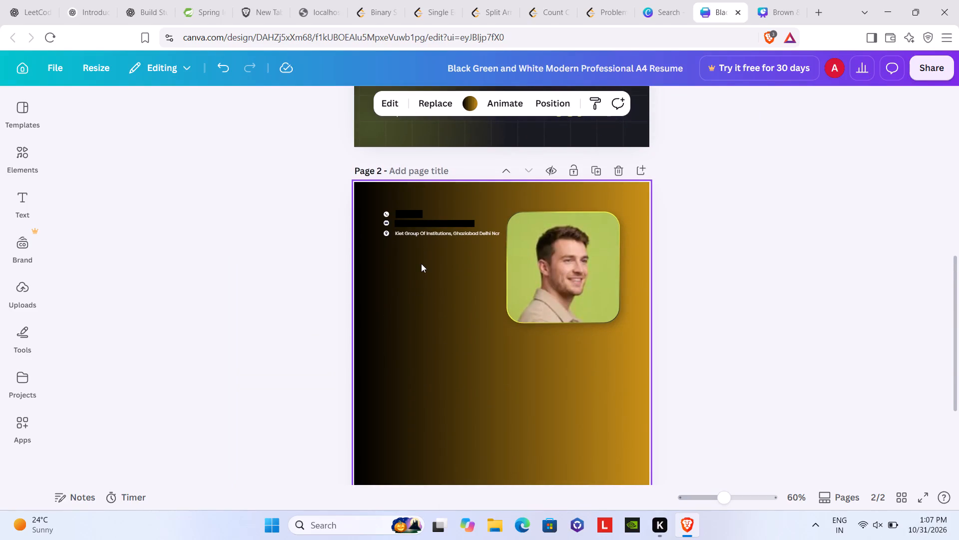
{"action": "key", "text": "v"}
{"action": "key", "text": "ctrl+v"}
Replace the placeholder name in page 2's heading with the resume owner's first name in capital letters.
{"action": "double_click", "coordinate": [482, 302]}
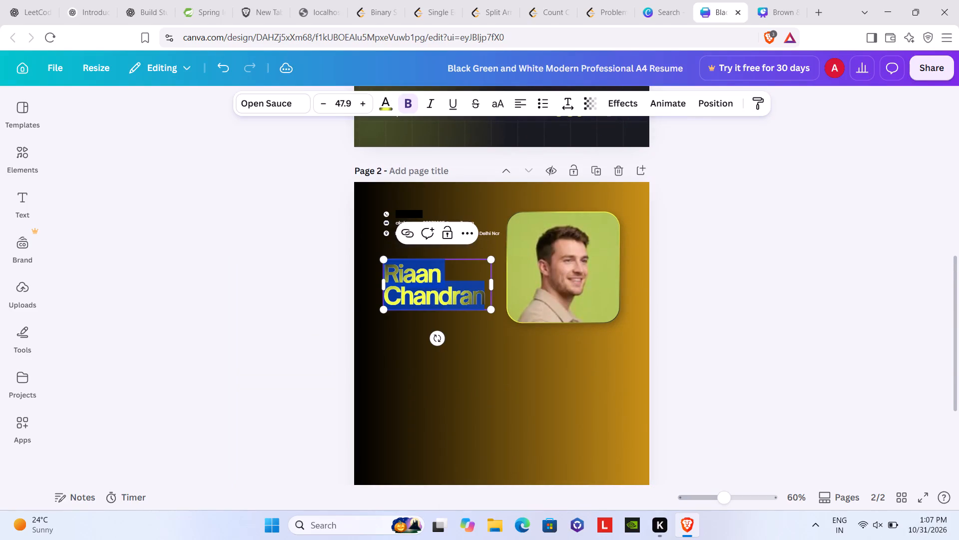
{"action": "key", "text": "BackSpace"}
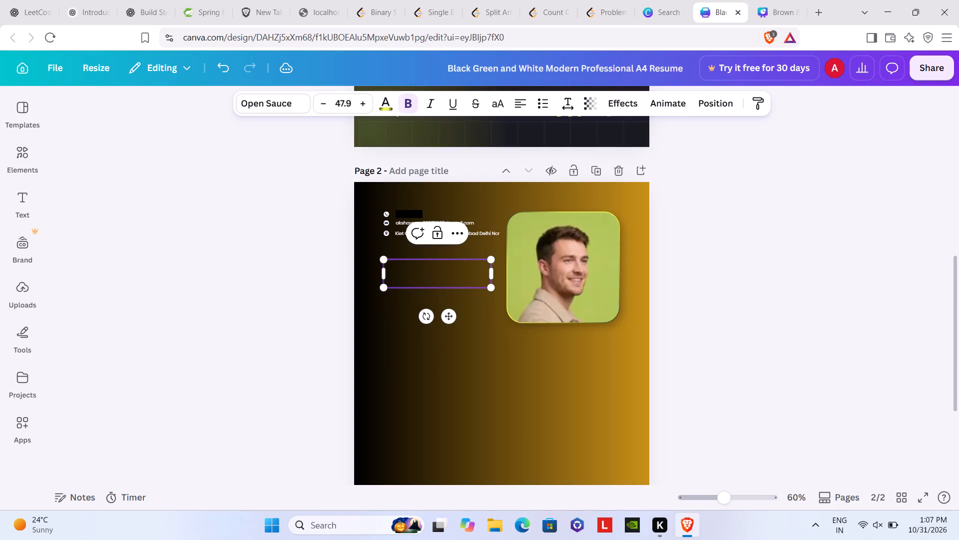
{"action": "key", "text": "shift+a"}
{"action": "type", "text": "KS"}
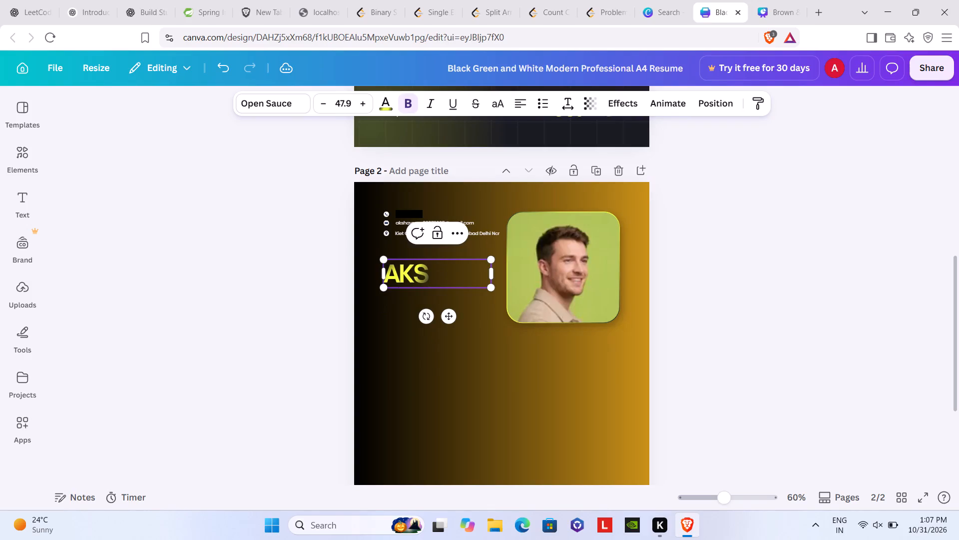
{"action": "type", "text": "HAY"}
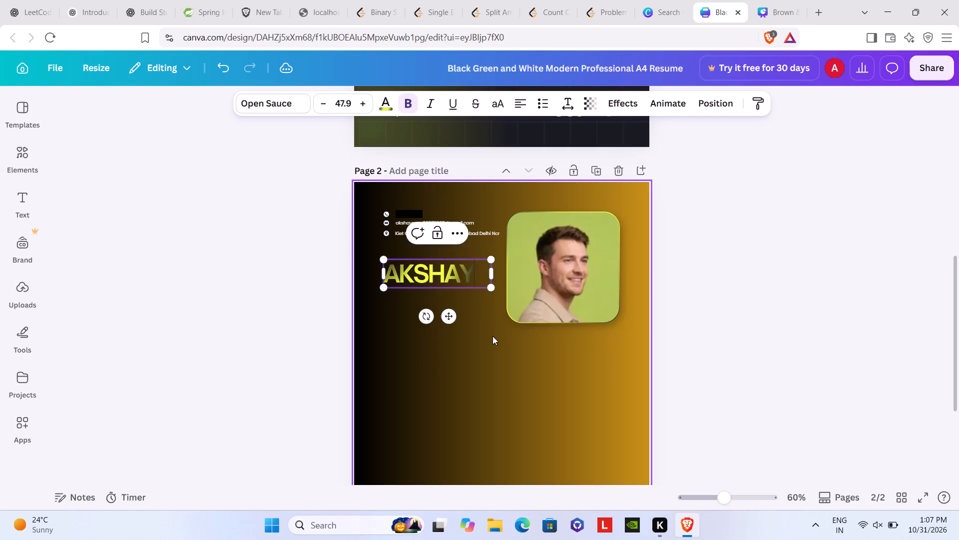
Copy the "Graphic & Web Designer" job title from page 1 and paste it below the name heading on page 2.
{"action": "scroll", "coordinate": [499, 287], "scroll_direction": "up", "scroll_amount": 4}
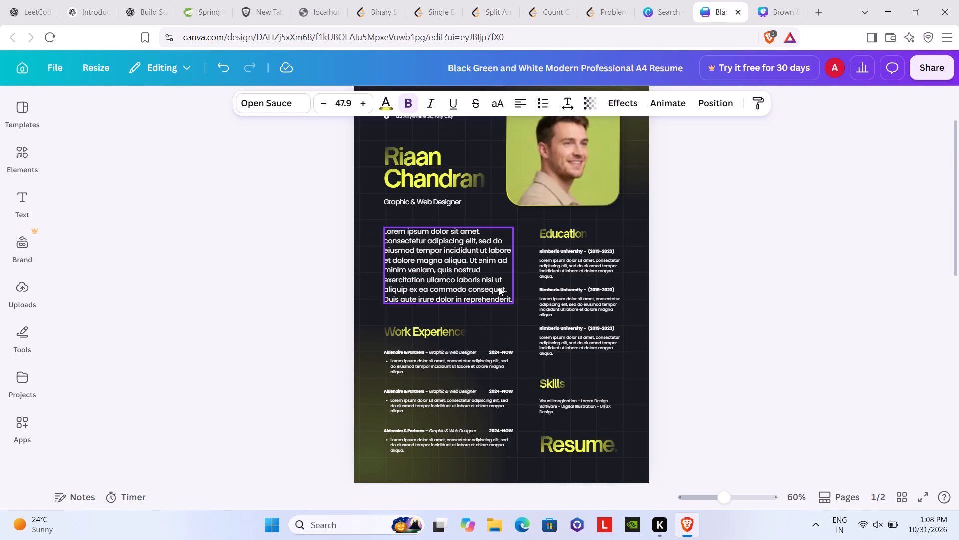
{"action": "right_click", "coordinate": [467, 199]}
{"action": "left_click", "coordinate": [482, 176]}
{"action": "scroll", "coordinate": [479, 253], "scroll_direction": "down", "scroll_amount": 1}
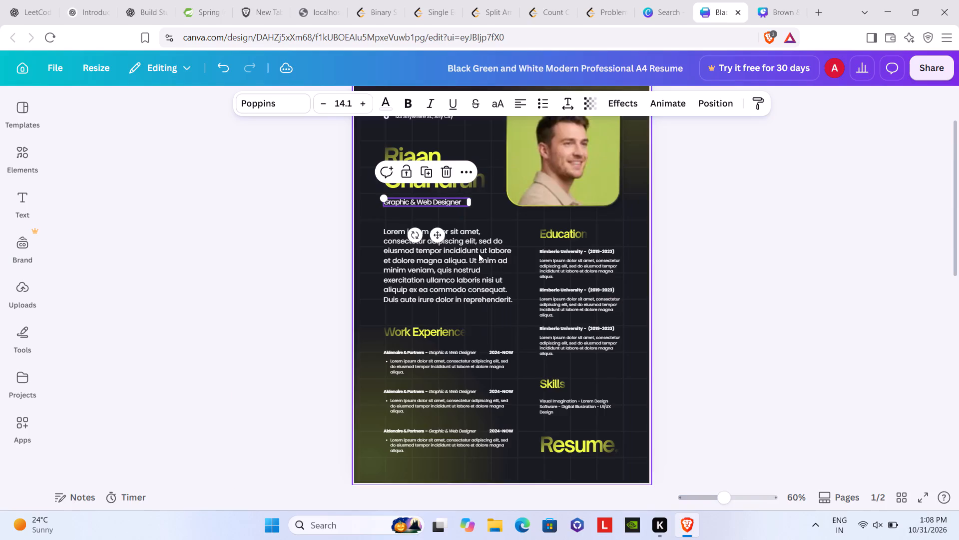
{"action": "scroll", "coordinate": [479, 253], "scroll_direction": "down", "scroll_amount": 3}
{"action": "scroll", "coordinate": [447, 265], "scroll_direction": "up", "scroll_amount": 1}
{"action": "left_click", "coordinate": [413, 207]}
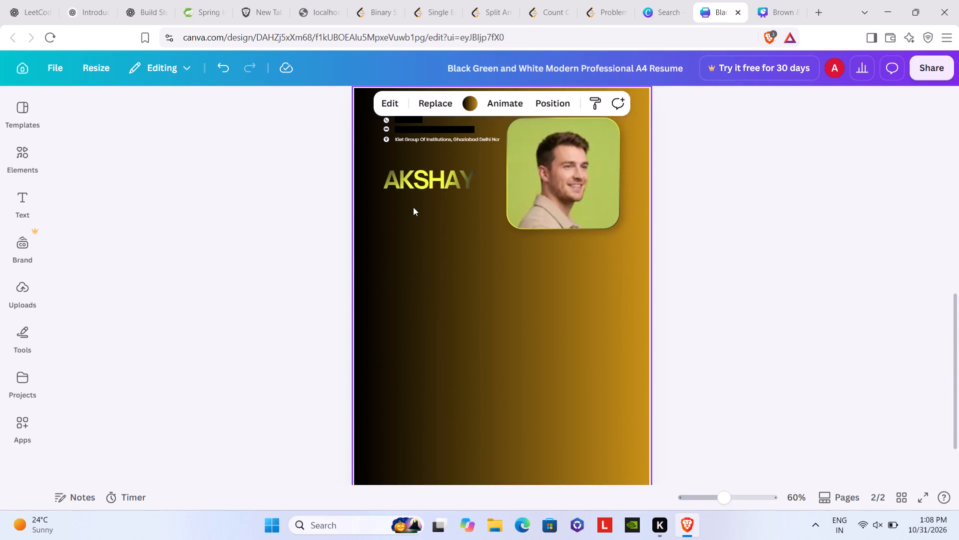
{"action": "key", "text": "ctrl+v"}
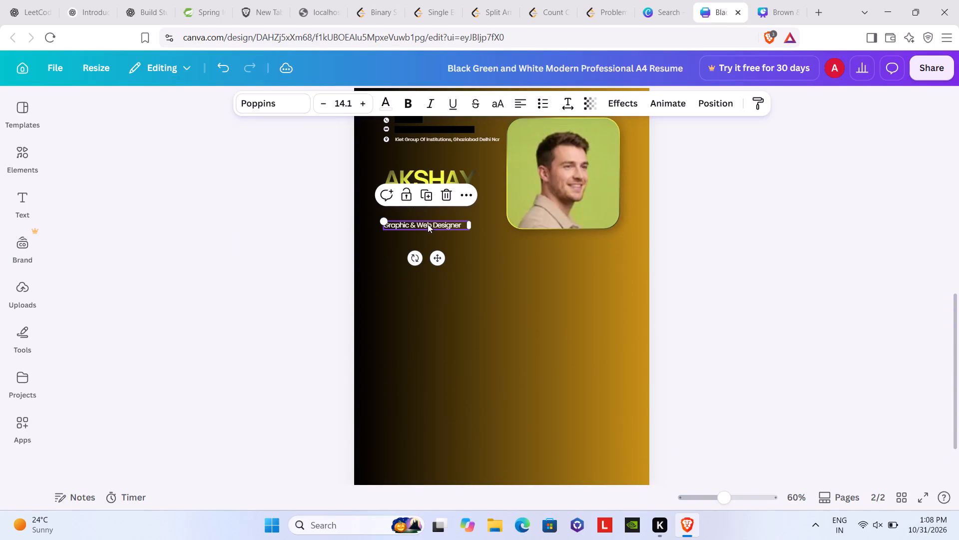
Replace page 2's job title text with "Software Engineer & Flutter Developer", followed by a line break.
{"action": "double_click", "coordinate": [428, 225]}
{"action": "key", "text": "BackSpace"}
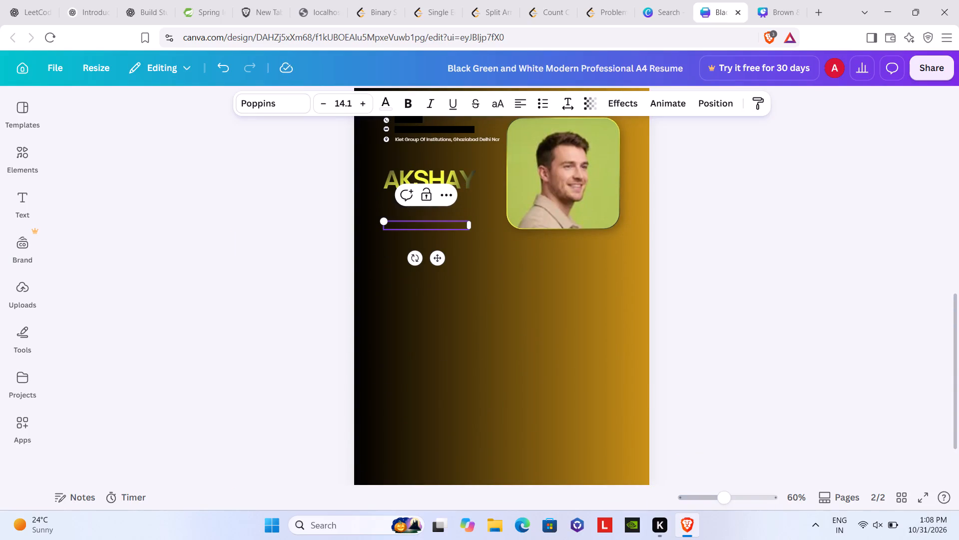
{"action": "type", "text": "Fl"}
{"action": "key", "text": "BackSpace"}
{"action": "key", "text": "BackSpace"}
{"action": "type", "text": "So"}
{"action": "type", "text": "ftware"}
{"action": "key", "text": "space"}
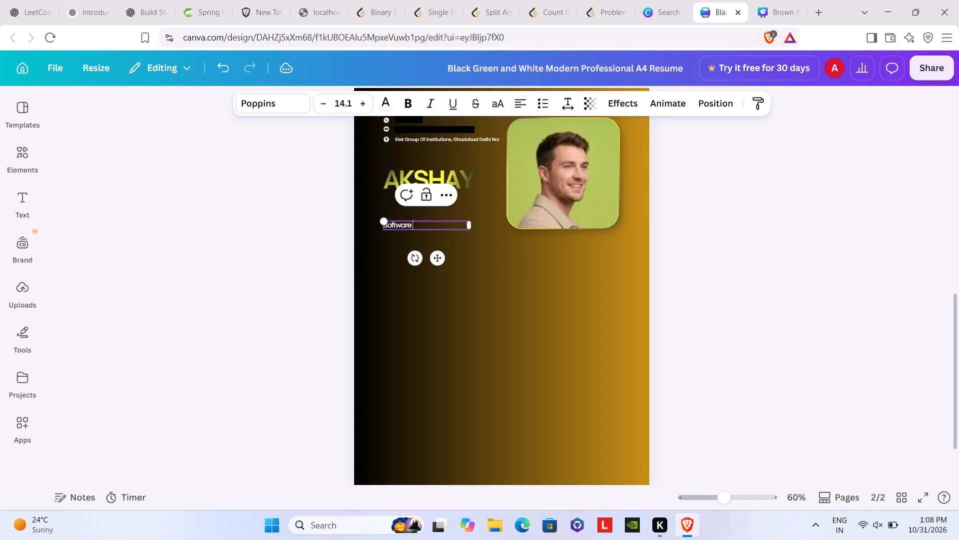
{"action": "type", "text": "En"}
{"action": "scroll", "coordinate": [428, 225], "scroll_direction": "up", "scroll_amount": 3}
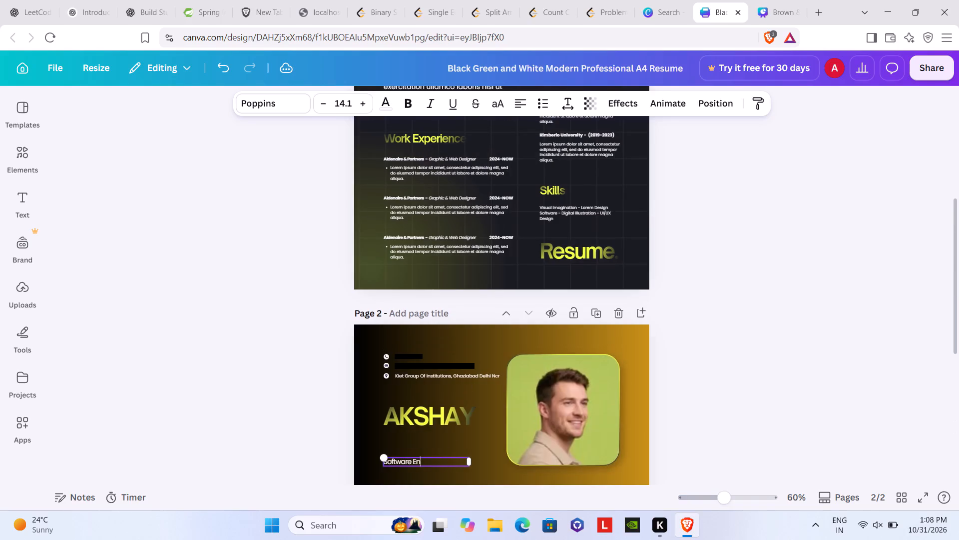
{"action": "scroll", "coordinate": [428, 225], "scroll_direction": "up", "scroll_amount": 4}
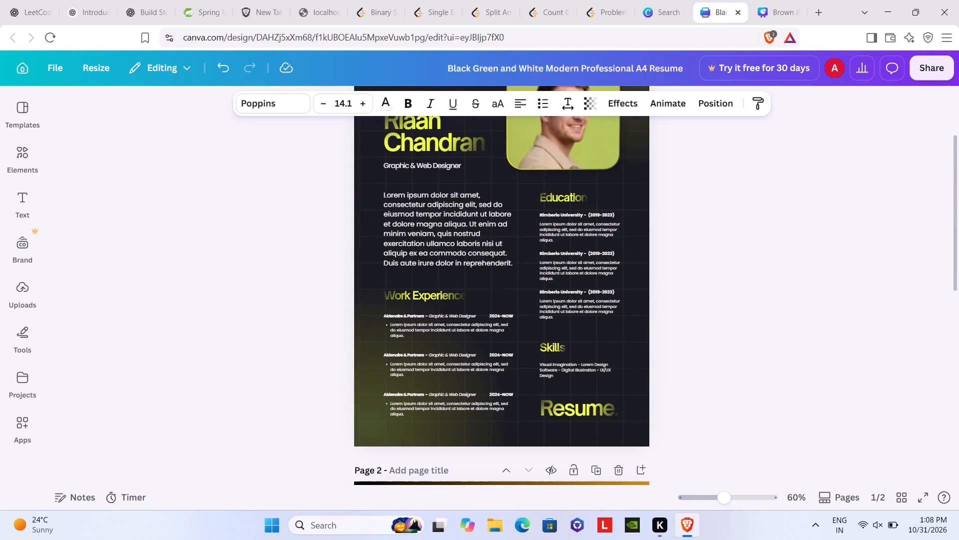
{"action": "scroll", "coordinate": [428, 225], "scroll_direction": "down", "scroll_amount": 3}
{"action": "type", "text": "gineer"}
{"action": "key", "text": "space"}
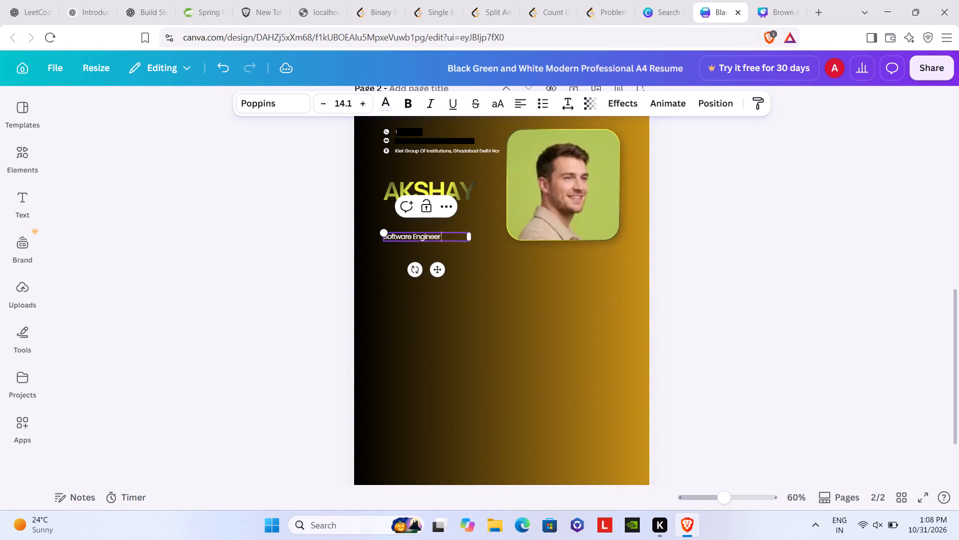
{"action": "type", "text": "&"}
{"action": "key", "text": "space"}
{"action": "key", "text": "shift+f"}
{"action": "key", "text": "l"}
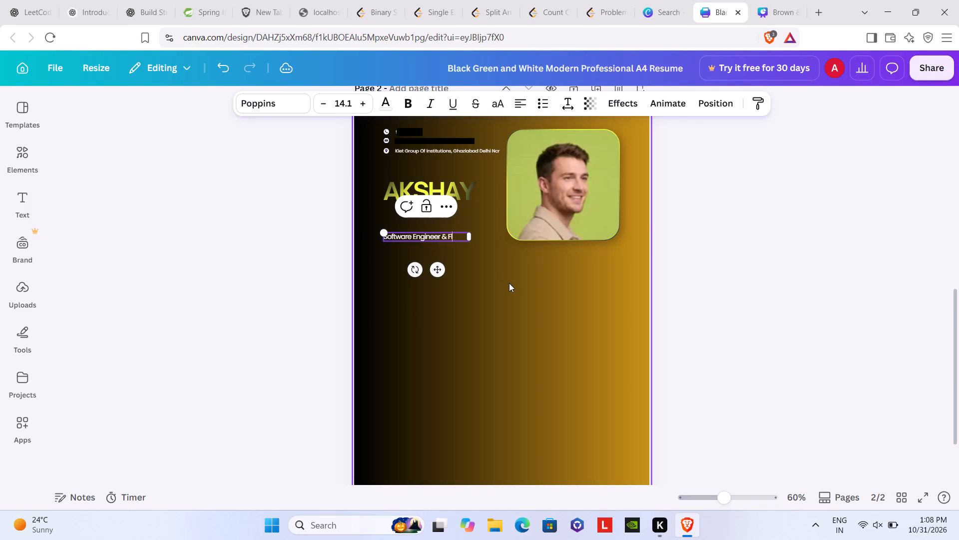
{"action": "type", "text": "utter"}
{"action": "key", "text": "space"}
{"action": "scroll", "coordinate": [509, 283], "scroll_direction": "up", "scroll_amount": 3}
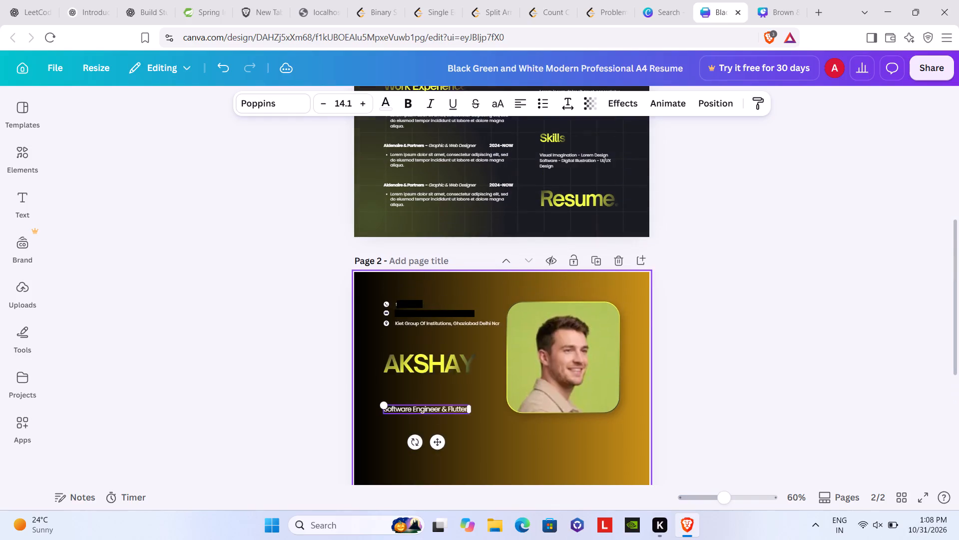
{"action": "scroll", "coordinate": [509, 283], "scroll_direction": "up", "scroll_amount": 4}
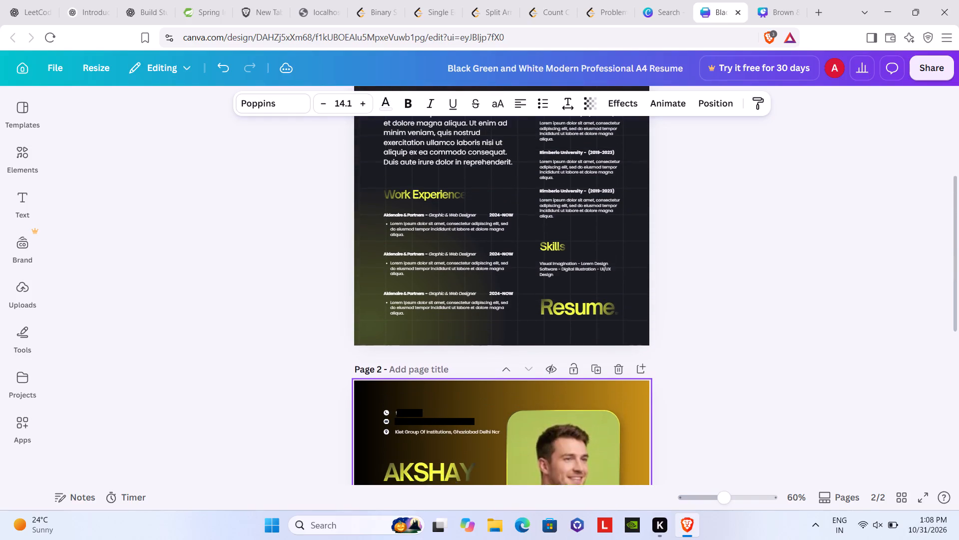
{"action": "scroll", "coordinate": [509, 283], "scroll_direction": "up", "scroll_amount": 2}
{"action": "scroll", "coordinate": [509, 283], "scroll_direction": "down", "scroll_amount": 7}
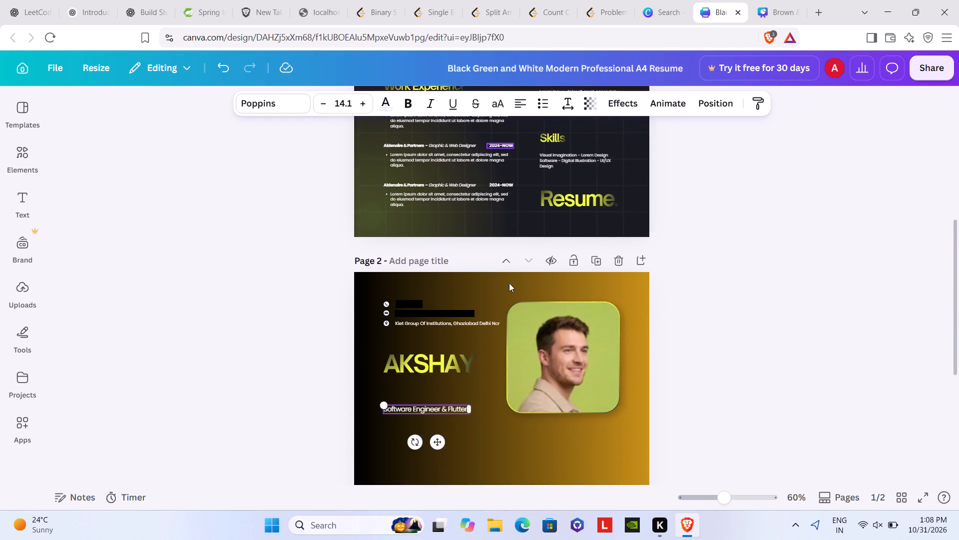
{"action": "type", "text": "dev"}
{"action": "key", "text": "BackSpace"}
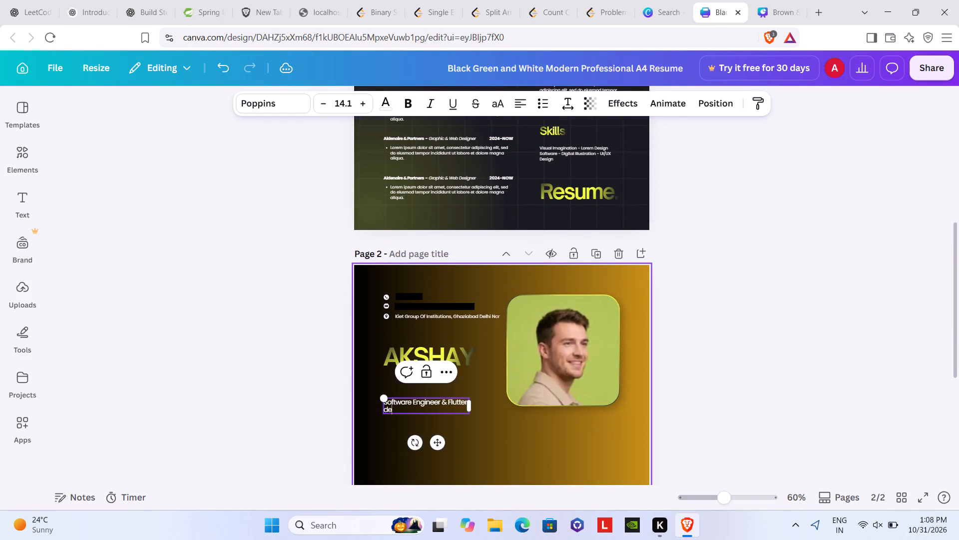
{"action": "key", "text": "BackSpace"}
{"action": "key", "text": "BackSpace"}
{"action": "type", "text": "Developer"}
{"action": "key", "text": "Return"}
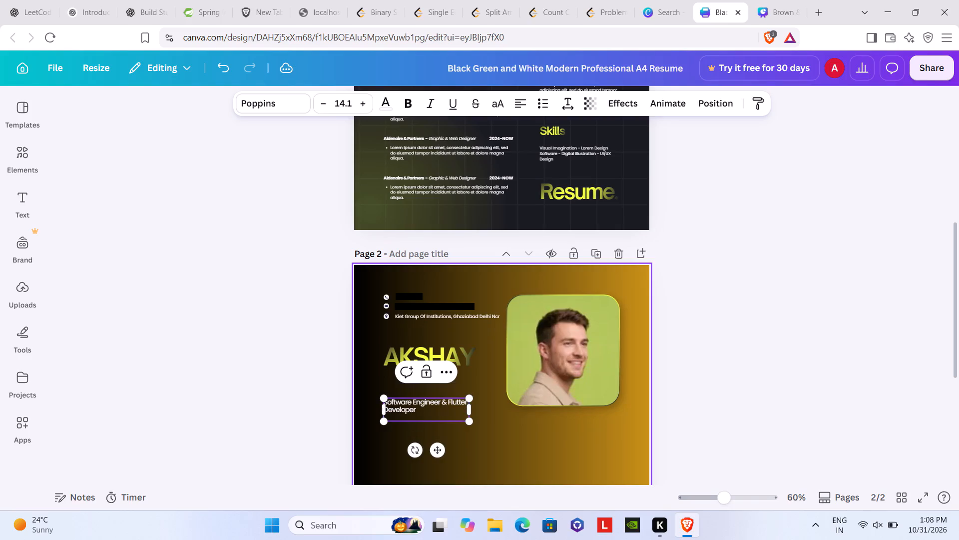
Move the job title on page 2 up to sit directly beneath the name heading.
{"action": "left_click_drag", "start_coordinate": [469, 412], "coordinate": [471, 391]}
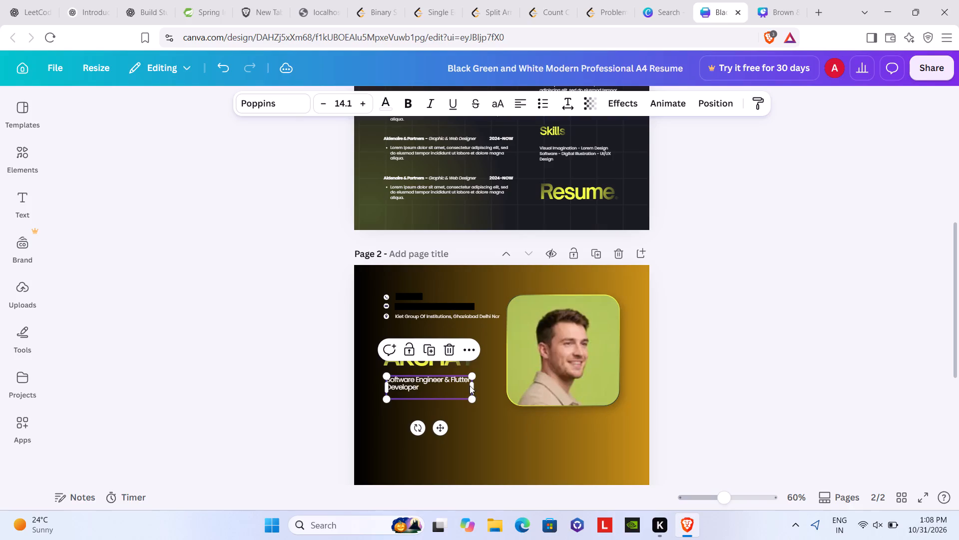
{"action": "left_click", "coordinate": [470, 385]}
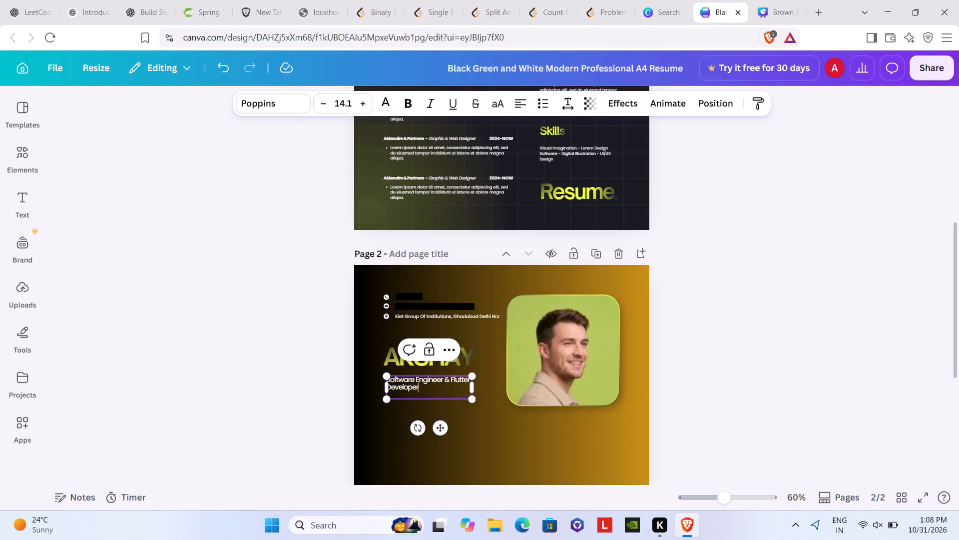
Scale the job title to font size 17.9 and fit its box between the name heading's left edge and the portrait.
{"action": "left_click_drag", "start_coordinate": [472, 399], "coordinate": [499, 388]}
{"action": "left_click_drag", "start_coordinate": [495, 389], "coordinate": [526, 380]}
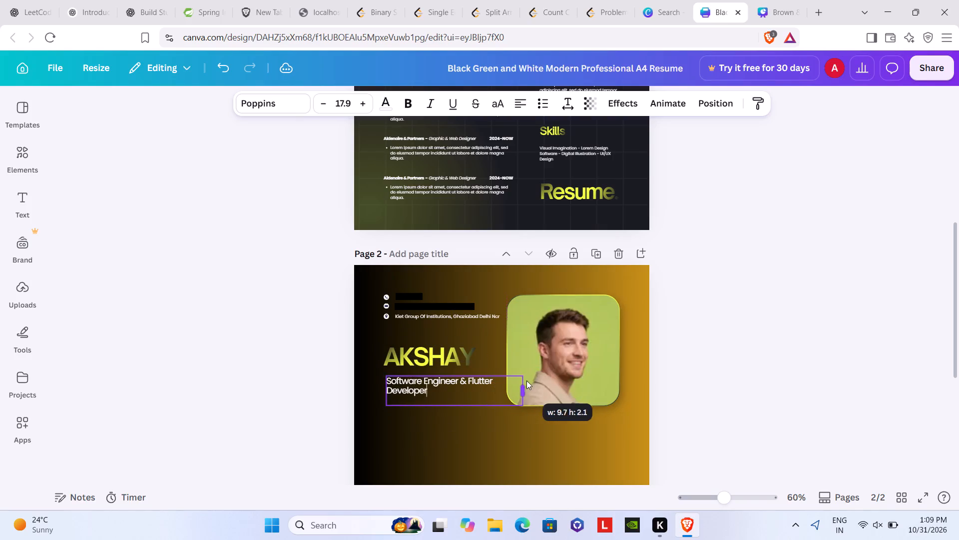
{"action": "left_click_drag", "start_coordinate": [526, 380], "coordinate": [530, 380]}
{"action": "left_click_drag", "start_coordinate": [385, 393], "coordinate": [351, 391]}
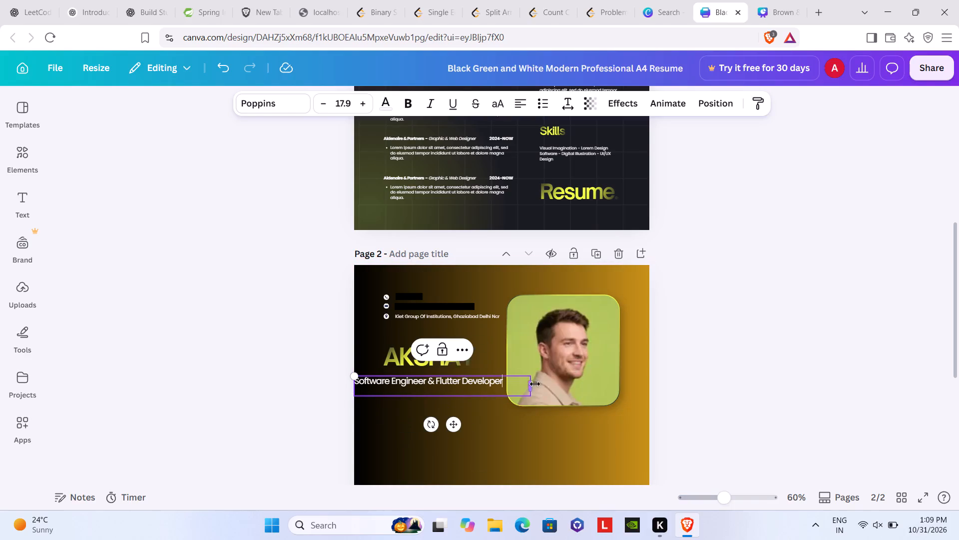
{"action": "left_click_drag", "start_coordinate": [530, 388], "coordinate": [498, 393]}
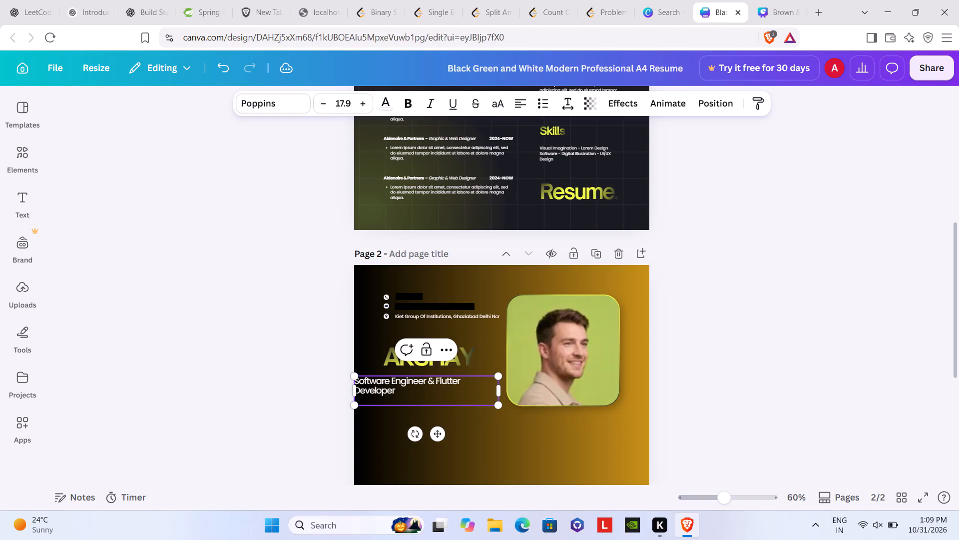
{"action": "left_click_drag", "start_coordinate": [352, 392], "coordinate": [380, 390]}
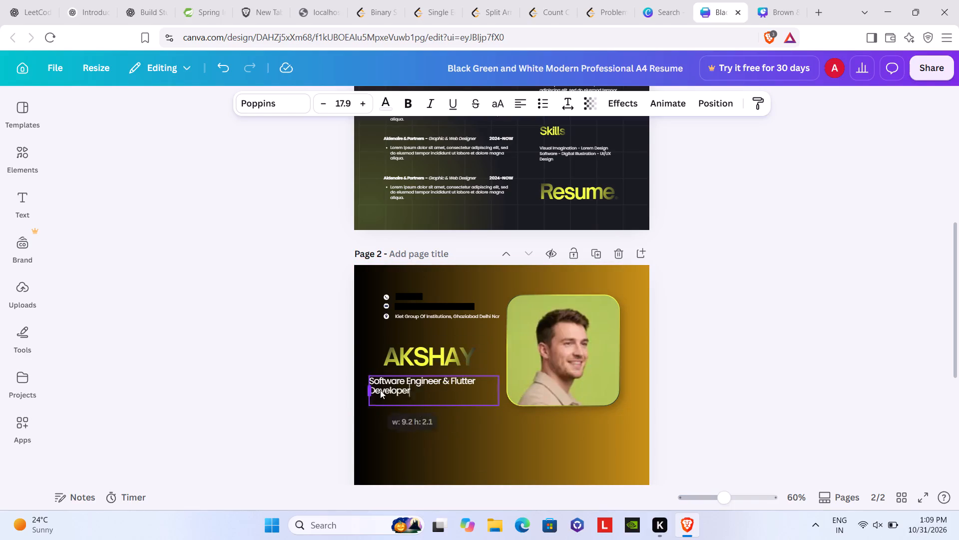
{"action": "left_click_drag", "start_coordinate": [380, 390], "coordinate": [381, 389]}
Reduce the font size of the empty last line in page 2's job title box to 1.9.
{"action": "left_click", "coordinate": [452, 395]}
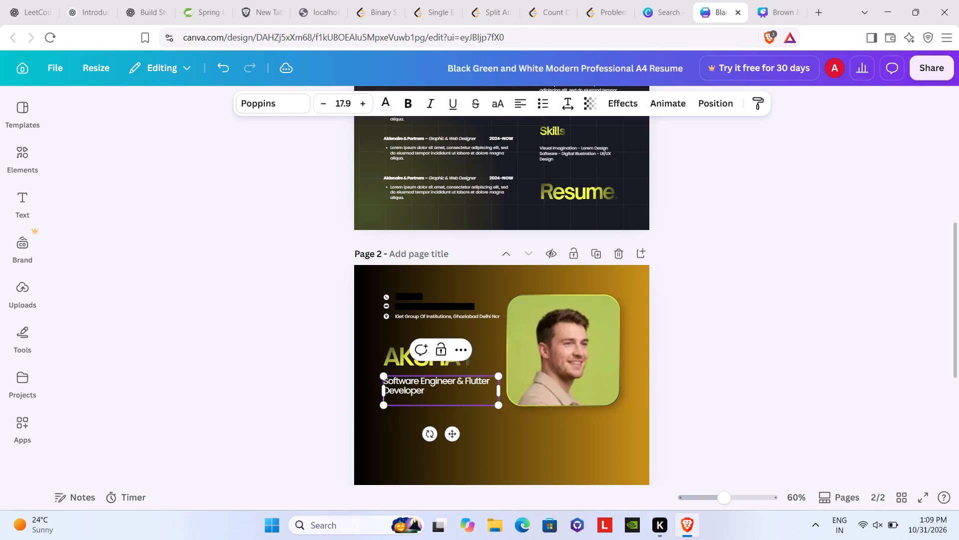
{"action": "triple_click", "coordinate": [320, 107]}
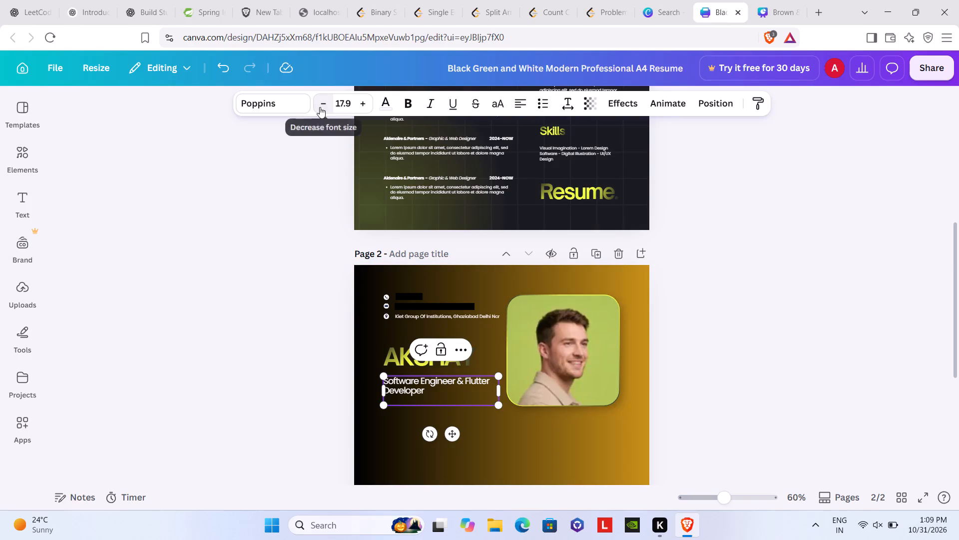
{"action": "triple_click", "coordinate": [320, 107]}
{"action": "triple_click", "coordinate": [320, 107]}
{"action": "triple_click", "coordinate": [320, 107]}
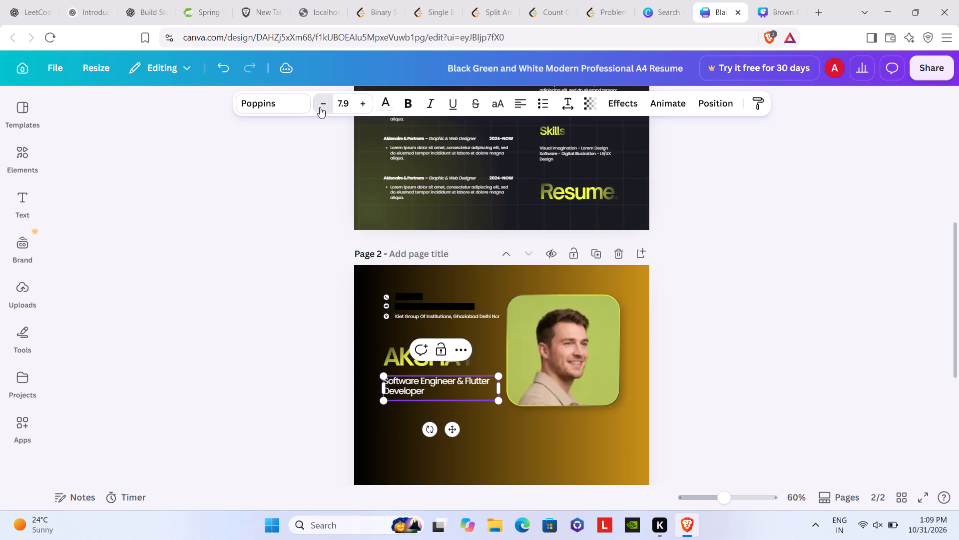
{"action": "triple_click", "coordinate": [320, 107]}
{"action": "triple_click", "coordinate": [320, 107]}
{"action": "double_click", "coordinate": [320, 107]}
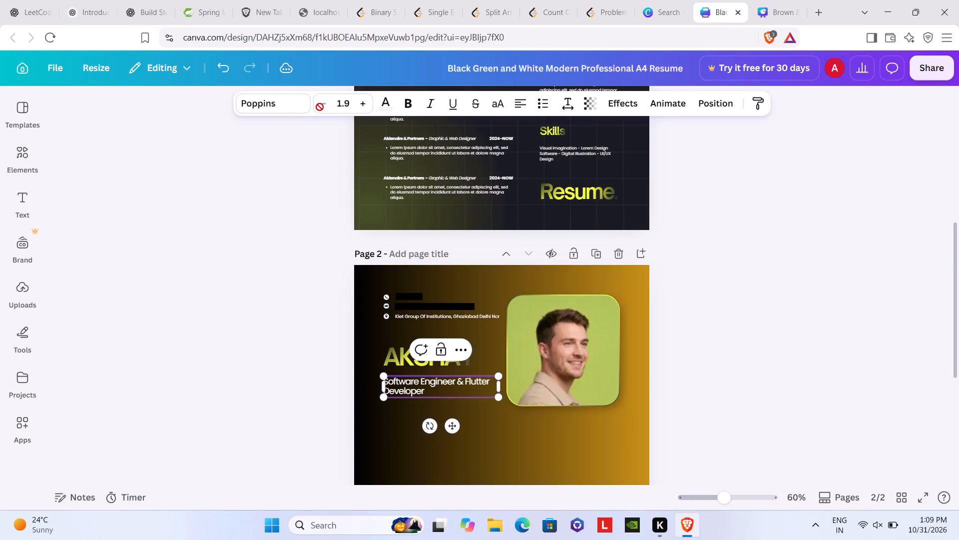
Copy the "Education" section heading from page 1 and paste it below the portrait on page 2.
{"action": "scroll", "coordinate": [457, 271], "scroll_direction": "up", "scroll_amount": 5}
{"action": "scroll", "coordinate": [457, 271], "scroll_direction": "down", "scroll_amount": 3}
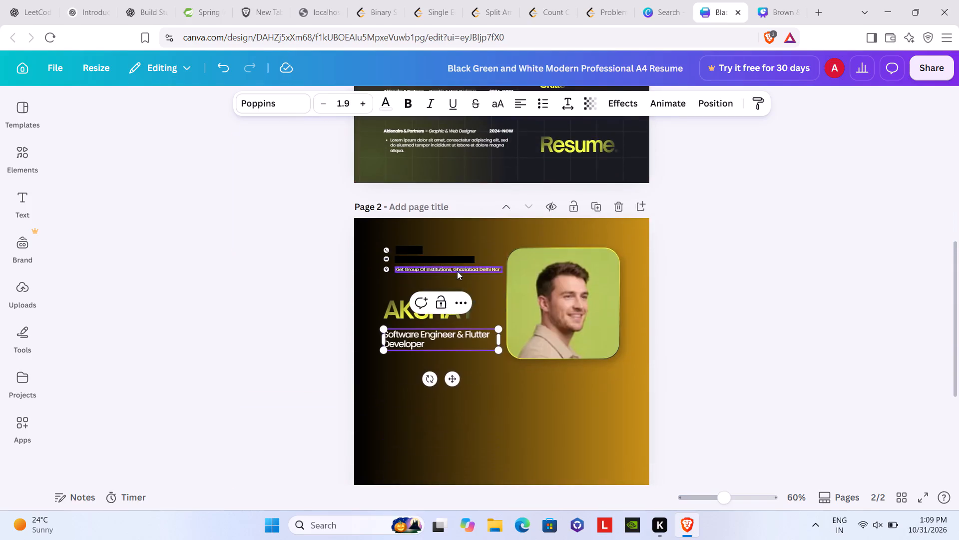
{"action": "scroll", "coordinate": [457, 271], "scroll_direction": "up", "scroll_amount": 3}
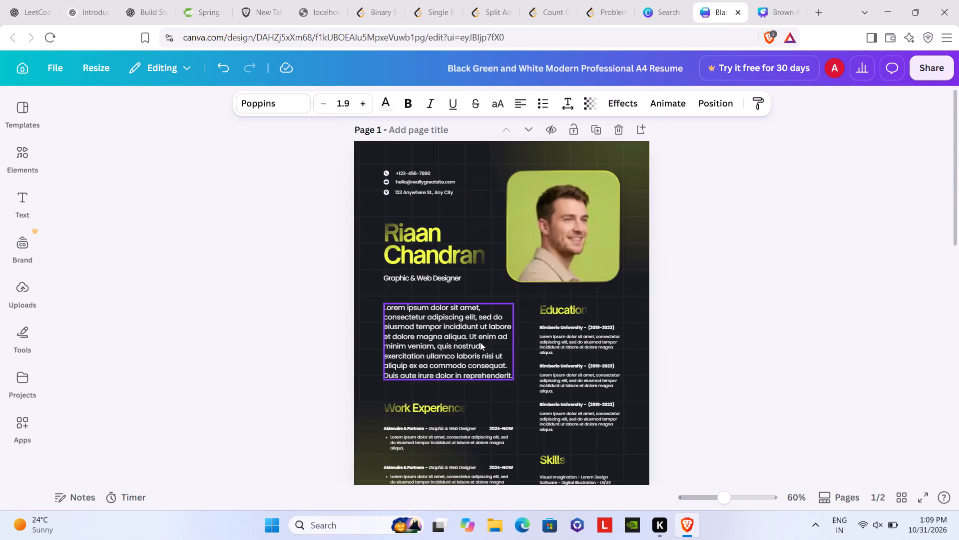
{"action": "right_click", "coordinate": [574, 311]}
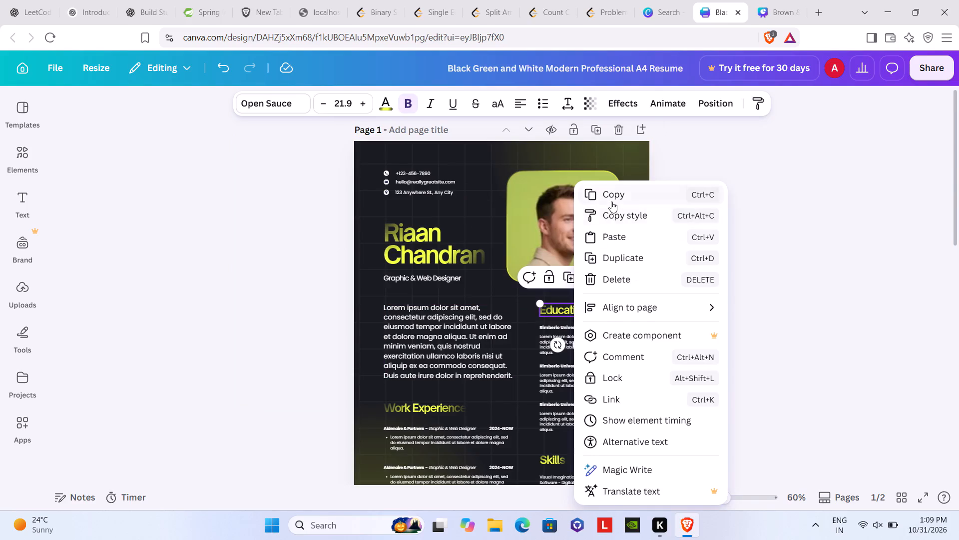
{"action": "left_click", "coordinate": [611, 201]}
{"action": "scroll", "coordinate": [587, 350], "scroll_direction": "down", "scroll_amount": 3}
{"action": "left_click", "coordinate": [580, 390]}
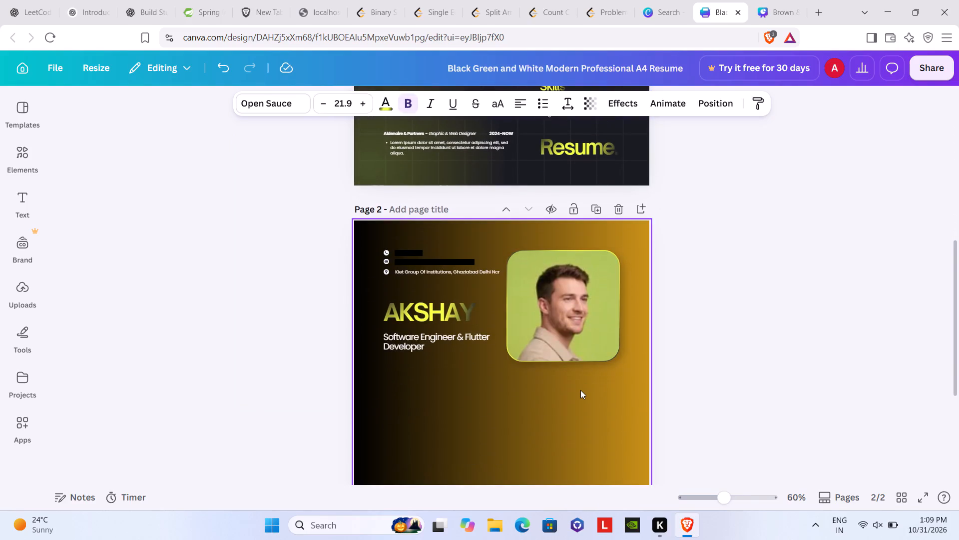
{"action": "key", "text": "ctrl+v"}
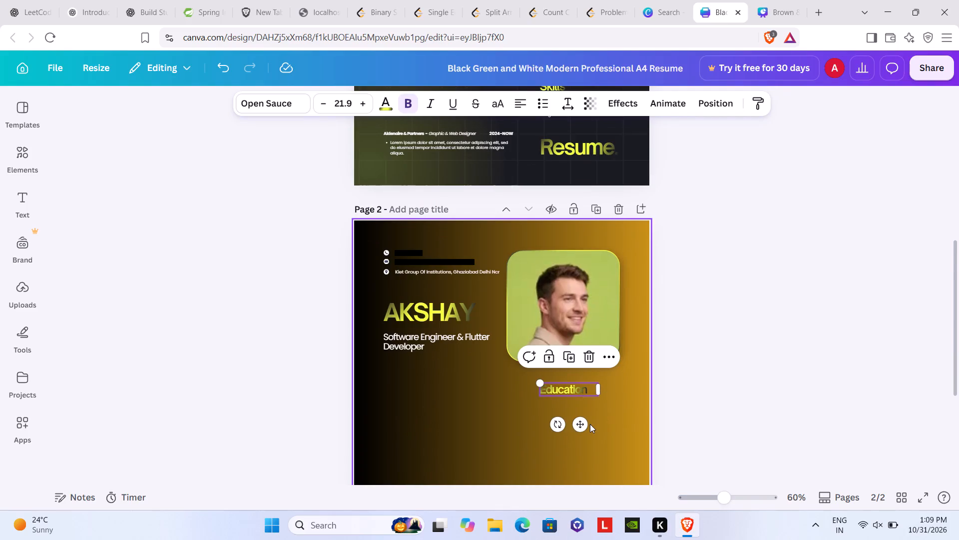
Copy the first "Rimberio University - (2019-2023)" line from page 1 and paste it under the Education heading on page 2.
{"action": "scroll", "coordinate": [590, 424], "scroll_direction": "down", "scroll_amount": 1}
{"action": "scroll", "coordinate": [594, 343], "scroll_direction": "up", "scroll_amount": 3}
{"action": "scroll", "coordinate": [562, 175], "scroll_direction": "up", "scroll_amount": 2}
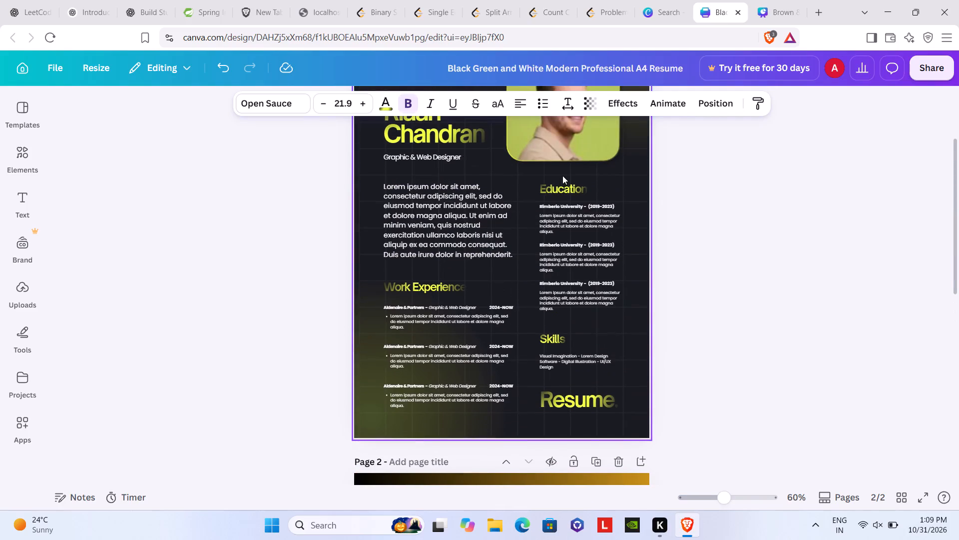
{"action": "right_click", "coordinate": [591, 207]}
{"action": "left_click", "coordinate": [612, 191]}
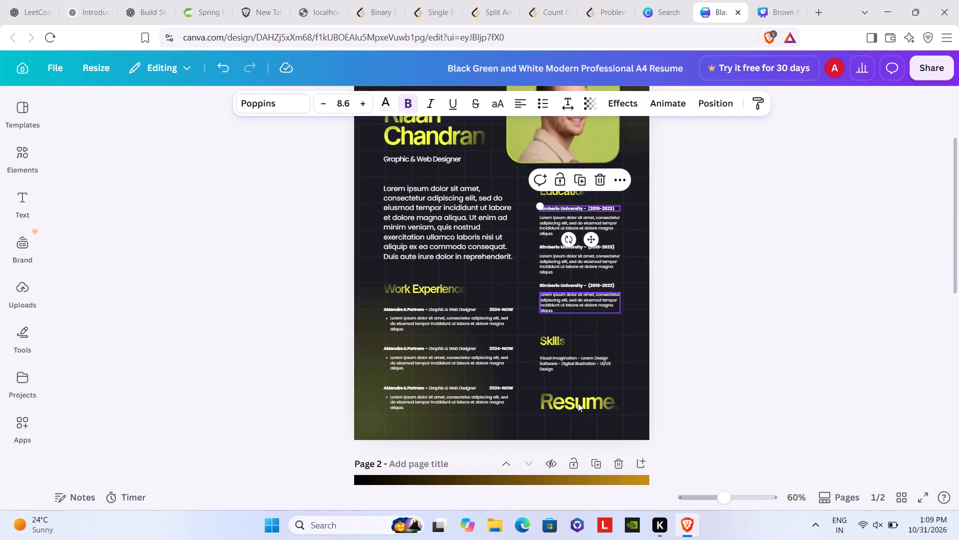
{"action": "scroll", "coordinate": [578, 403], "scroll_direction": "down", "scroll_amount": 3}
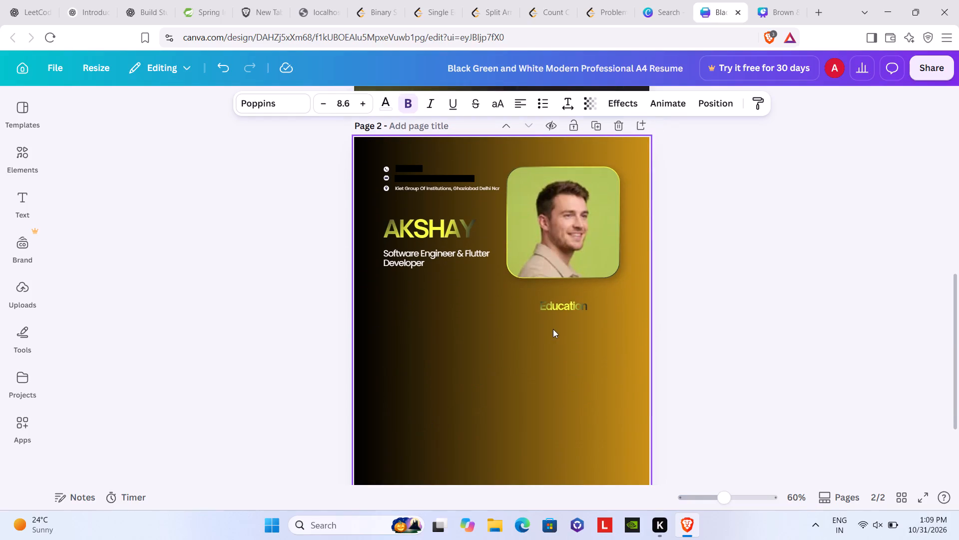
{"action": "left_click", "coordinate": [553, 329]}
{"action": "key", "text": "ctrl+v"}
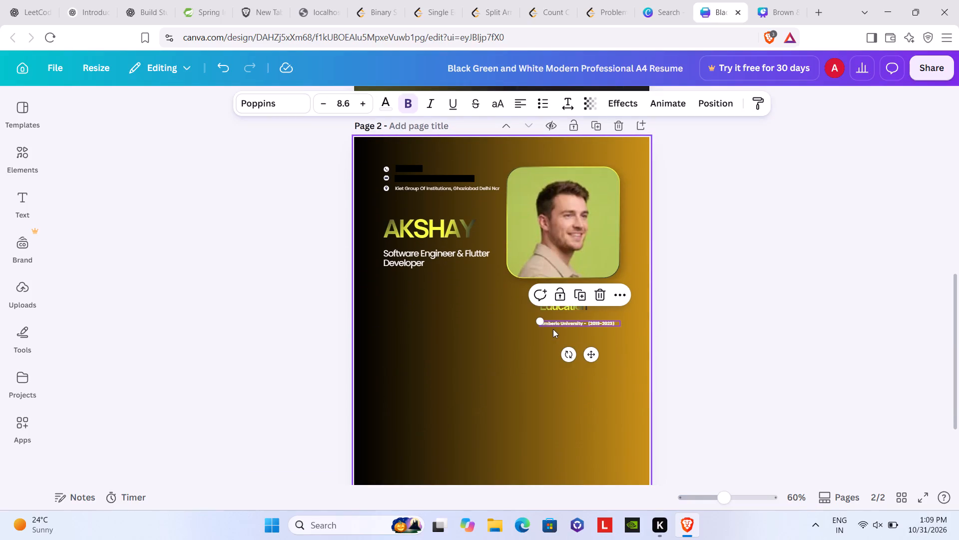
Replace the pasted university line on page 2 with the school name "Divya pubic school badgaon saharanpur".
{"action": "double_click", "coordinate": [559, 320]}
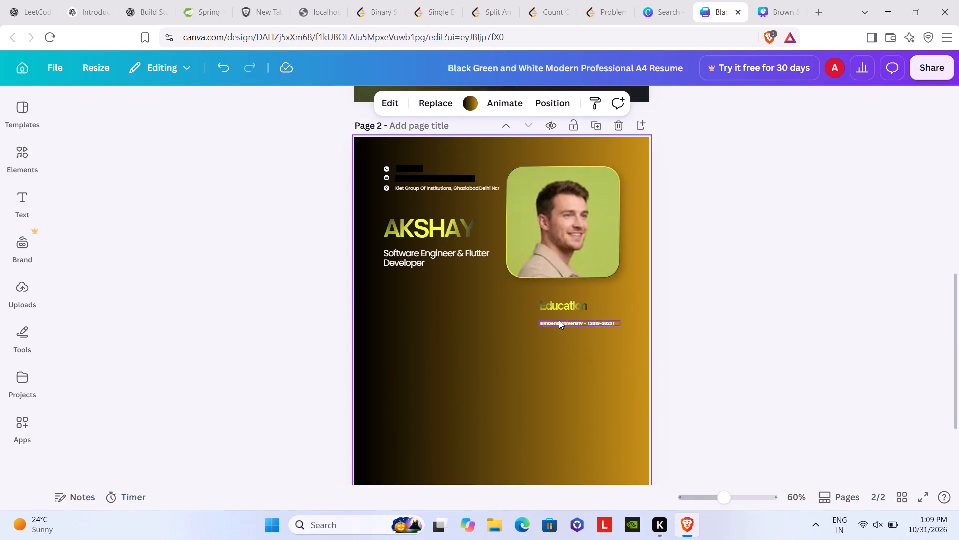
{"action": "double_click", "coordinate": [558, 321]}
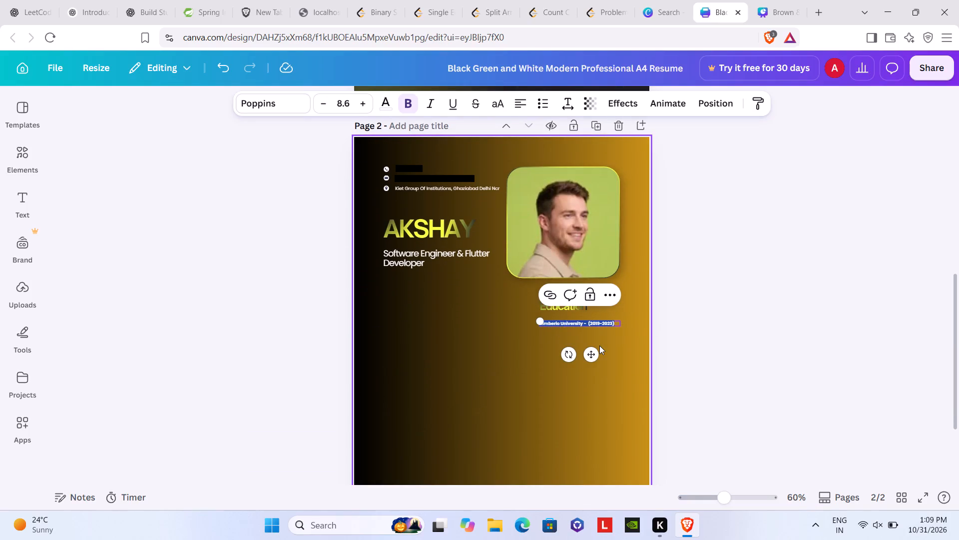
{"action": "key", "text": "BackSpace"}
{"action": "type", "text": "Di"}
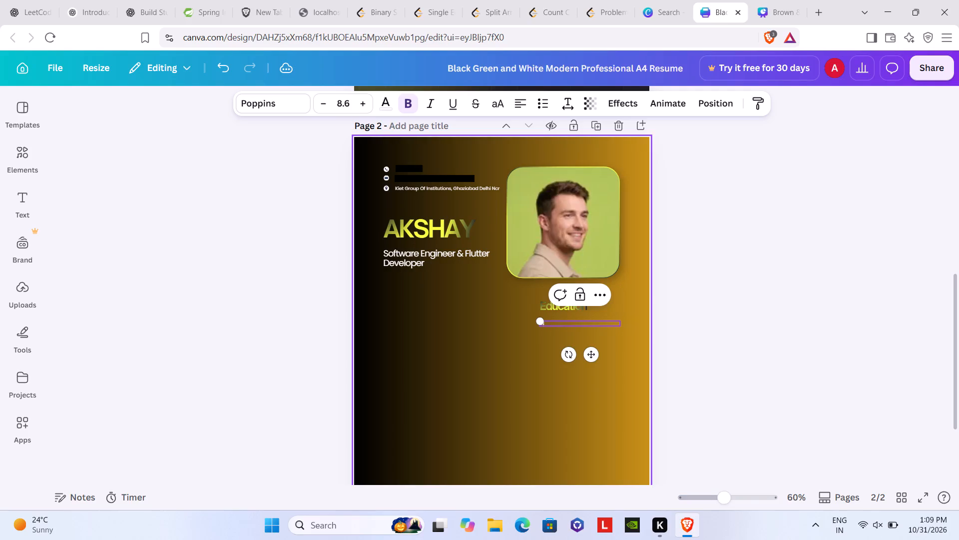
{"action": "type", "text": "bya"}
{"action": "key", "text": "space"}
{"action": "key", "text": "BackSpace"}
{"action": "key", "text": "BackSpace"}
{"action": "key", "text": "BackSpace"}
{"action": "key", "text": "BackSpace"}
{"action": "key", "text": "BackSpace"}
{"action": "key", "text": "BackSpace"}
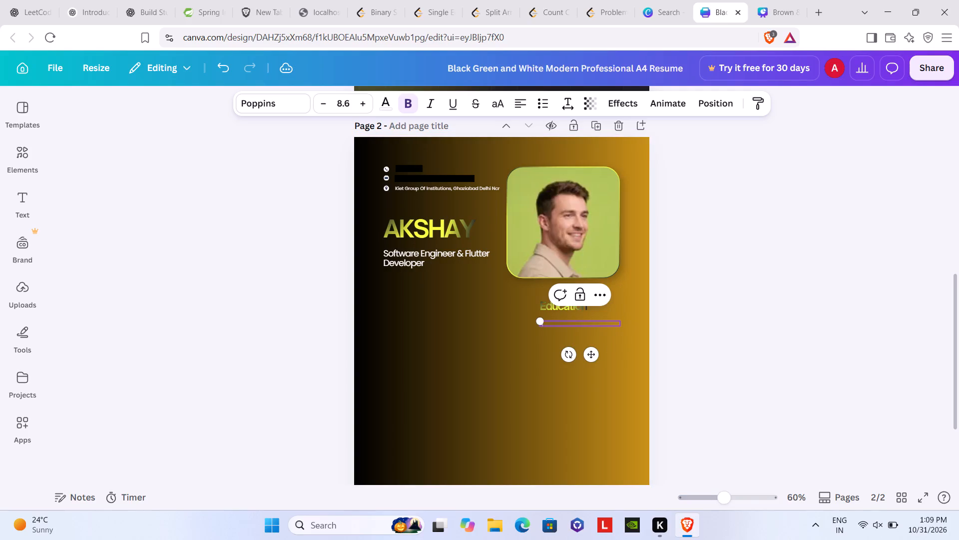
{"action": "type", "text": "Divya"}
{"action": "key", "text": "space"}
{"action": "key", "text": "p"}
{"action": "type", "text": "ubic scj"}
{"action": "key", "text": "BackSpace"}
{"action": "type", "text": "hool"}
{"action": "key", "text": "space"}
{"action": "type", "text": "badgaon"}
{"action": "key", "text": "space"}
{"action": "type", "text": "saha"}
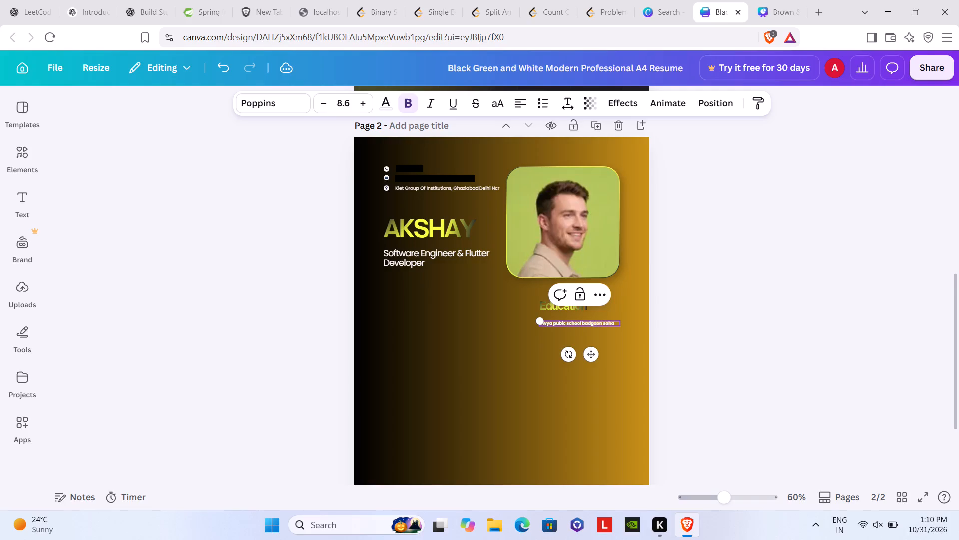
{"action": "type", "text": "ranpur"}
{"action": "key", "text": "space"}
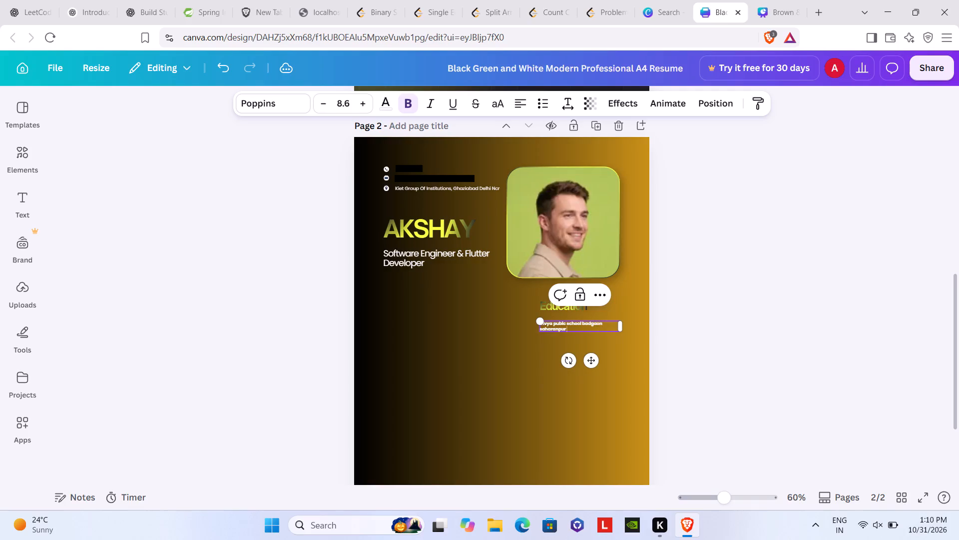
Add the attendance period "- (2013 - 2025)" after the school name in the Education entry.
{"action": "type", "text": "-"}
{"action": "key", "text": "space"}
{"action": "key", "text": "shift+parenleft"}
{"action": "type", "text": "201"}
{"action": "type", "text": "3"}
{"action": "key", "text": "space"}
{"action": "type", "text": "- 20"}
{"action": "type", "text": "25"}
{"action": "key", "text": "shift+parenright"}
Copy the first Education description paragraph from page 1, paste it on page 2 and place it directly beneath the school line.
{"action": "scroll", "coordinate": [567, 328], "scroll_direction": "up", "scroll_amount": 4}
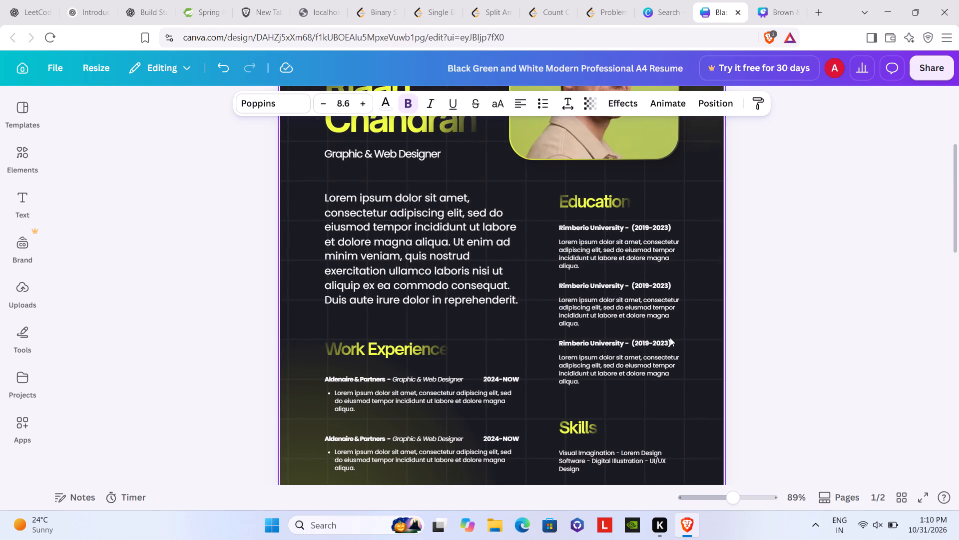
{"action": "right_click", "coordinate": [601, 256]}
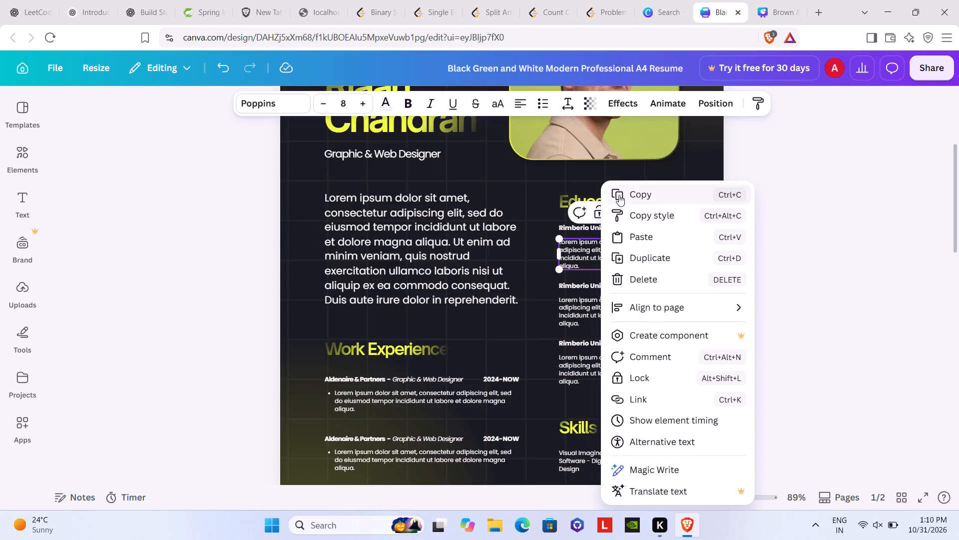
{"action": "left_click", "coordinate": [619, 194]}
{"action": "scroll", "coordinate": [615, 279], "scroll_direction": "down", "scroll_amount": 3}
{"action": "scroll", "coordinate": [615, 361], "scroll_direction": "down", "scroll_amount": 3}
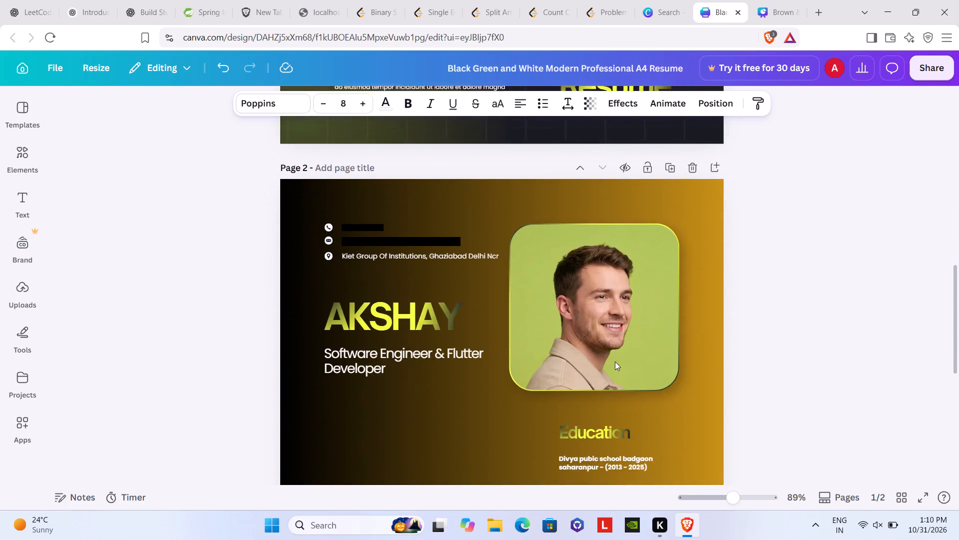
{"action": "scroll", "coordinate": [612, 398], "scroll_direction": "down", "scroll_amount": 1}
{"action": "left_click", "coordinate": [605, 393]}
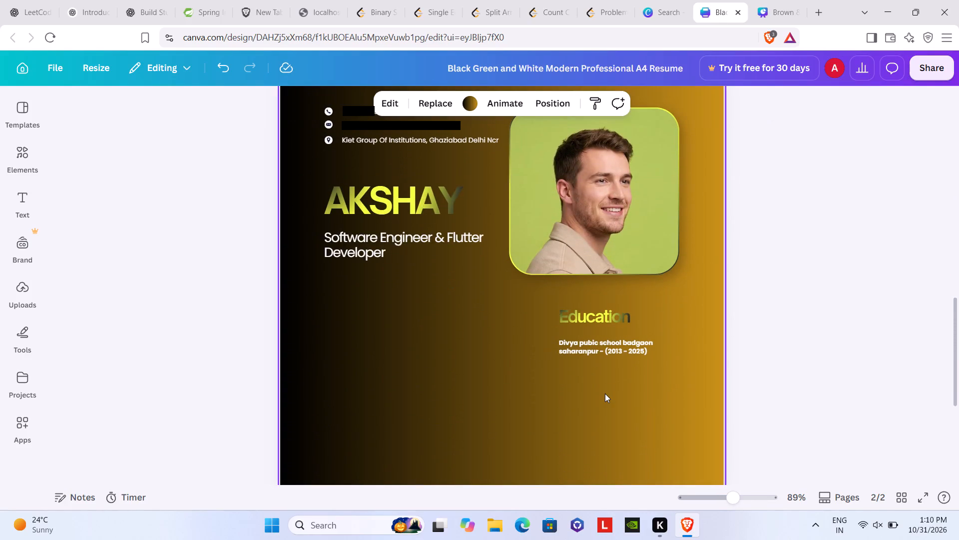
{"action": "key", "text": "ctrl+v"}
{"action": "left_click_drag", "start_coordinate": [613, 368], "coordinate": [613, 370]}
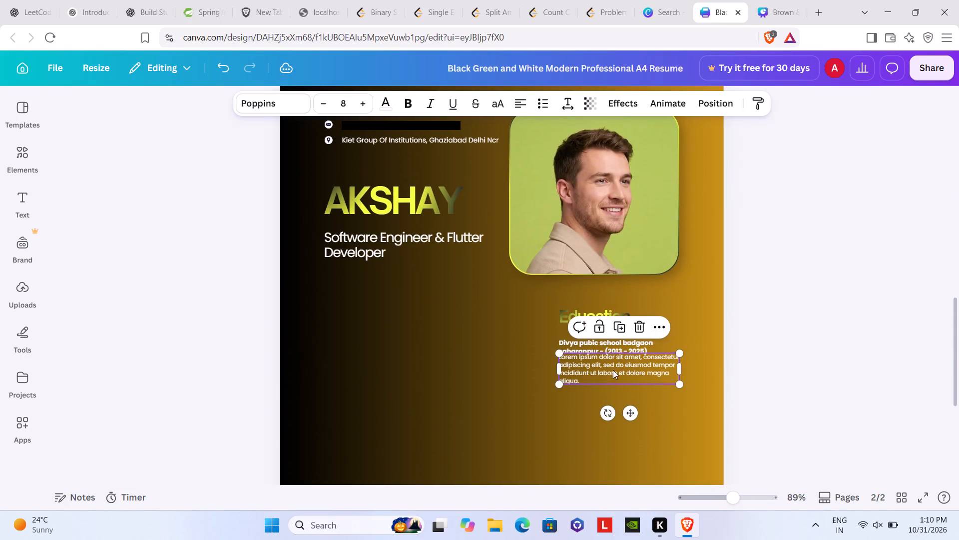
{"action": "left_click_drag", "start_coordinate": [613, 370], "coordinate": [609, 382]}
{"action": "left_click_drag", "start_coordinate": [609, 382], "coordinate": [612, 377]}
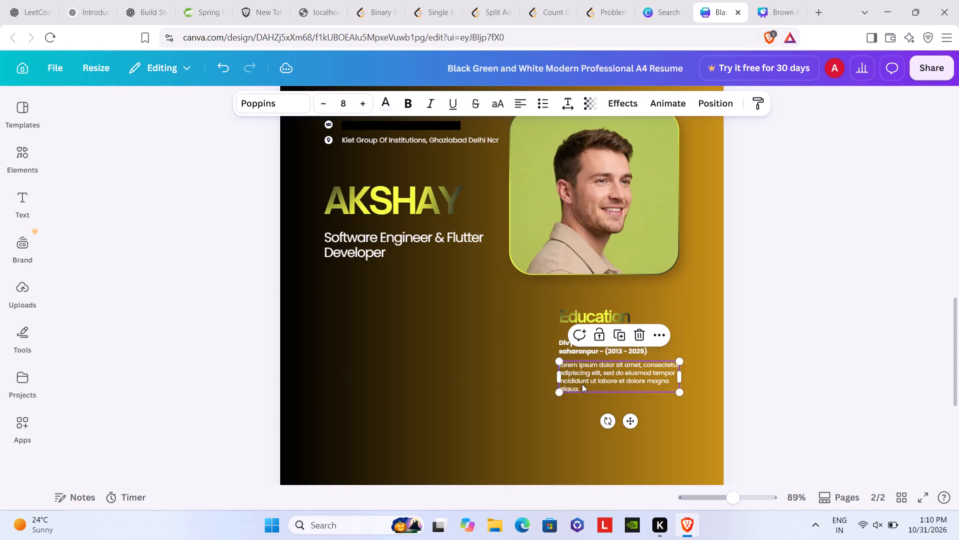
Replace the placeholder paragraph beneath the school line with "Class 10th".
{"action": "left_click", "coordinate": [579, 387]}
{"action": "left_click_drag", "start_coordinate": [579, 387], "coordinate": [588, 392]}
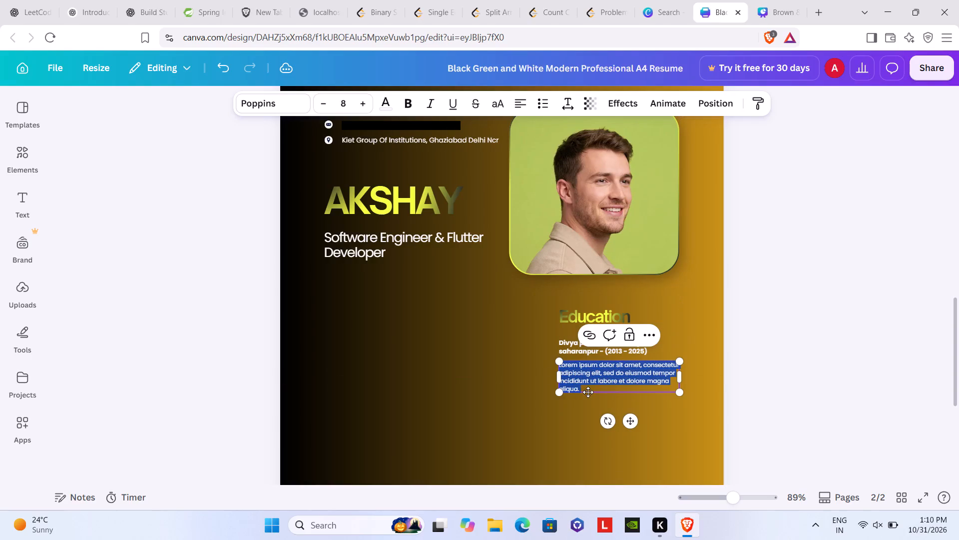
{"action": "left_click_drag", "start_coordinate": [588, 392], "coordinate": [588, 392]}
{"action": "key", "text": "BackSpace"}
{"action": "type", "text": "Class"}
{"action": "key", "text": "space"}
{"action": "type", "text": "10"}
{"action": "type", "text": "th"}
{"action": "key", "text": "space"}
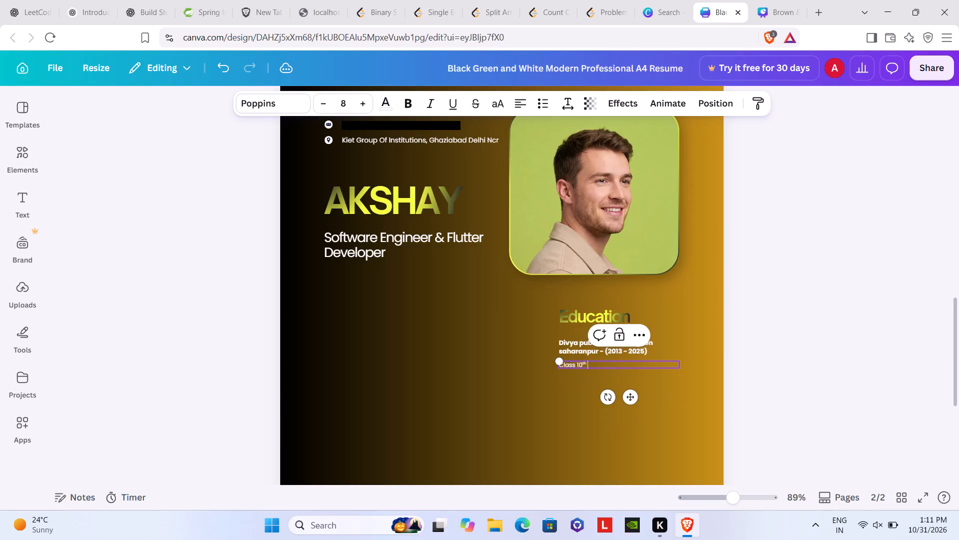
Complete the Class 10th line with an arrow, the score and the year: "→ 82.6% (2023)".
{"action": "key", "text": "space"}
{"action": "key", "text": "minus"}
{"action": "type", "text": ">"}
{"action": "key", "text": "space"}
{"action": "type", "text": "83"}
{"action": "key", "text": "BackSpace"}
{"action": "type", "text": "2.6"}
{"action": "key", "text": "space"}
{"action": "key", "text": "BackSpace"}
{"action": "type", "text": "%"}
{"action": "key", "text": "space"}
{"action": "key", "text": "shift+parenleft"}
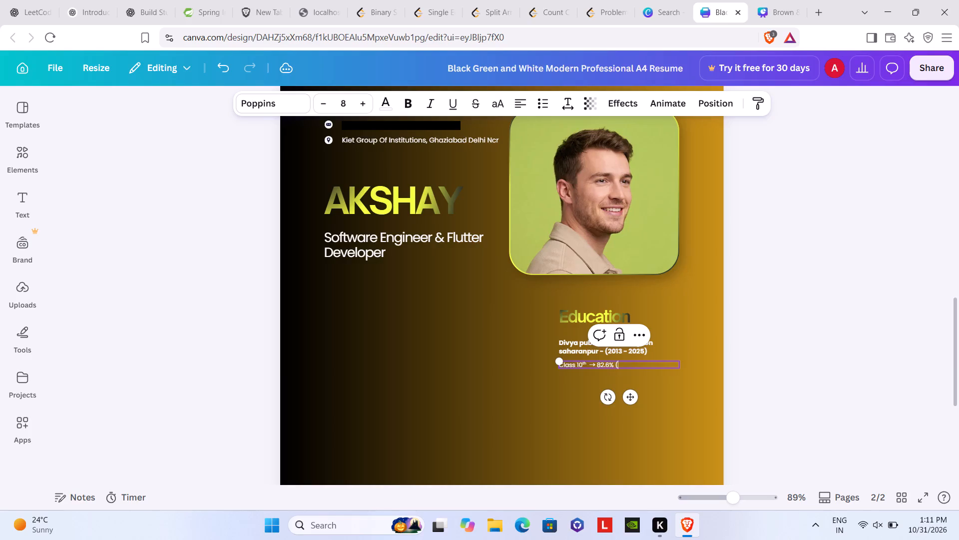
{"action": "type", "text": "2023"}
{"action": "key", "text": "shift+parenright"}
Add a second line reading "Class 12th → 75.2%" beneath the Class 10th result in the Education section.
{"action": "key", "text": "Return"}
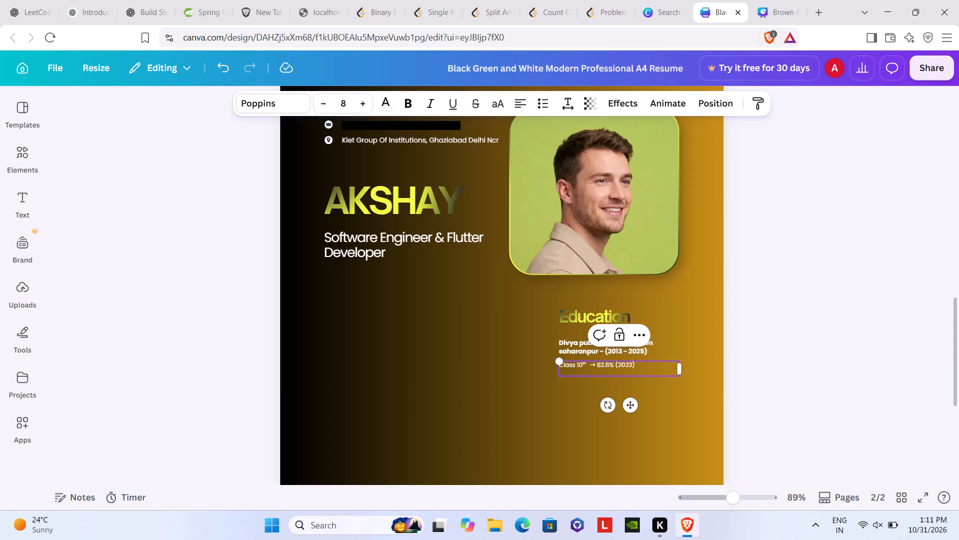
{"action": "key", "text": "shift+c"}
{"action": "type", "text": "ls"}
{"action": "key", "text": "BackSpace"}
{"action": "type", "text": "ass 12th ->"}
{"action": "key", "text": "space"}
{"action": "type", "text": "75.2"}
{"action": "type", "text": "%"}
{"action": "key", "text": "space"}
{"action": "key", "text": "BackSpace"}
Complete the Class 12th line with the year and stream "(2025) (PCM)", spacing its arrow to line up with the one above.
{"action": "key", "text": "shift+parenleft"}
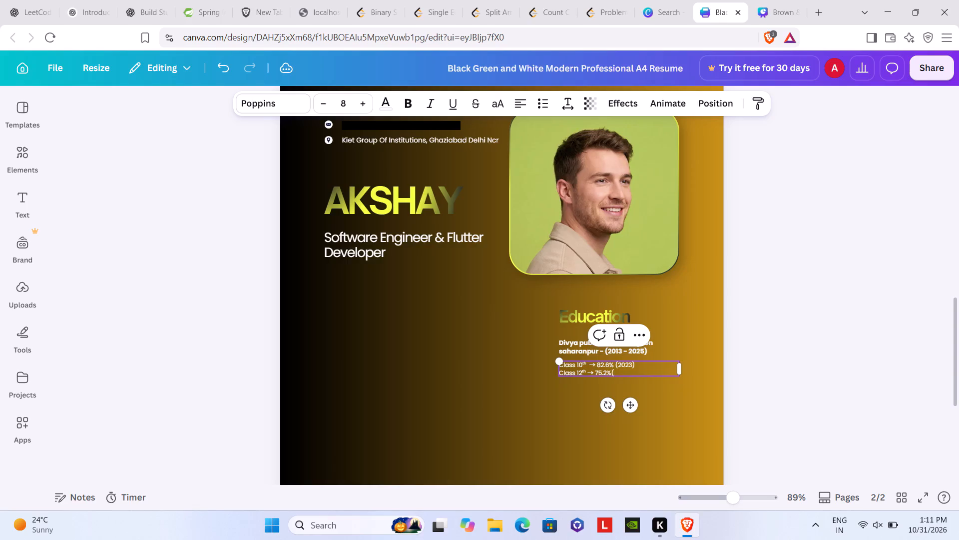
{"action": "left_click", "coordinate": [587, 375]}
{"action": "key", "text": "space"}
{"action": "key", "text": "space"}
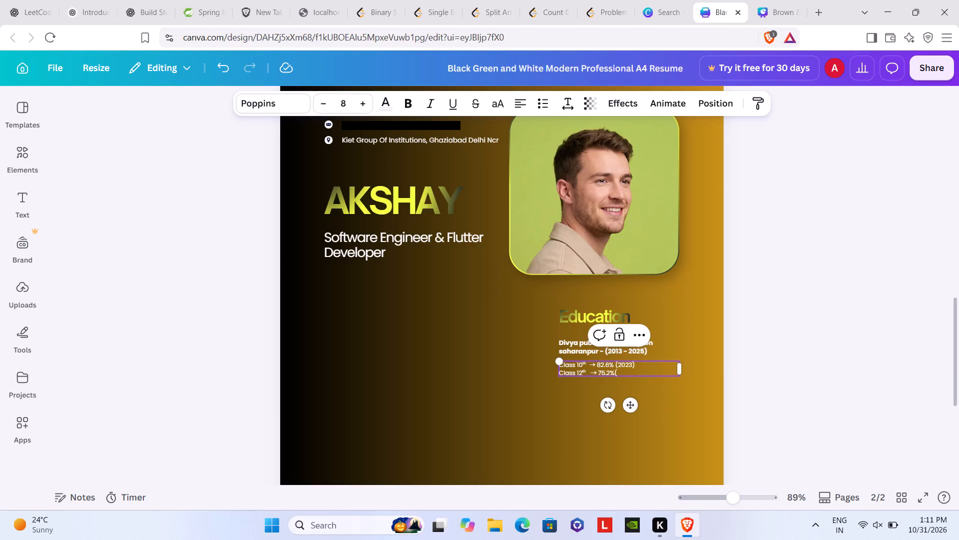
{"action": "left_click", "coordinate": [623, 374]}
{"action": "type", "text": "2025"}
{"action": "key", "text": "shift+parenright"}
{"action": "key", "text": "space"}
{"action": "type", "text": "("}
{"action": "type", "text": "PCM"}
{"action": "key", "text": "shift+parenright"}
Copy the second "Rimberio University" heading from page 1's Education section and paste it below the class results on page 2.
{"action": "scroll", "coordinate": [623, 374], "scroll_direction": "up", "scroll_amount": 6}
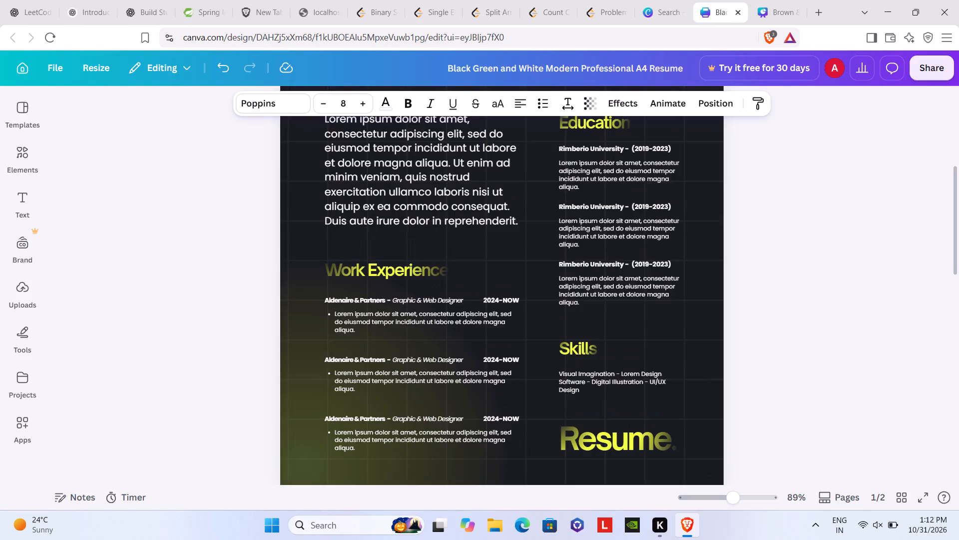
{"action": "scroll", "coordinate": [623, 374], "scroll_direction": "down", "scroll_amount": 2}
{"action": "scroll", "coordinate": [623, 374], "scroll_direction": "up", "scroll_amount": 2}
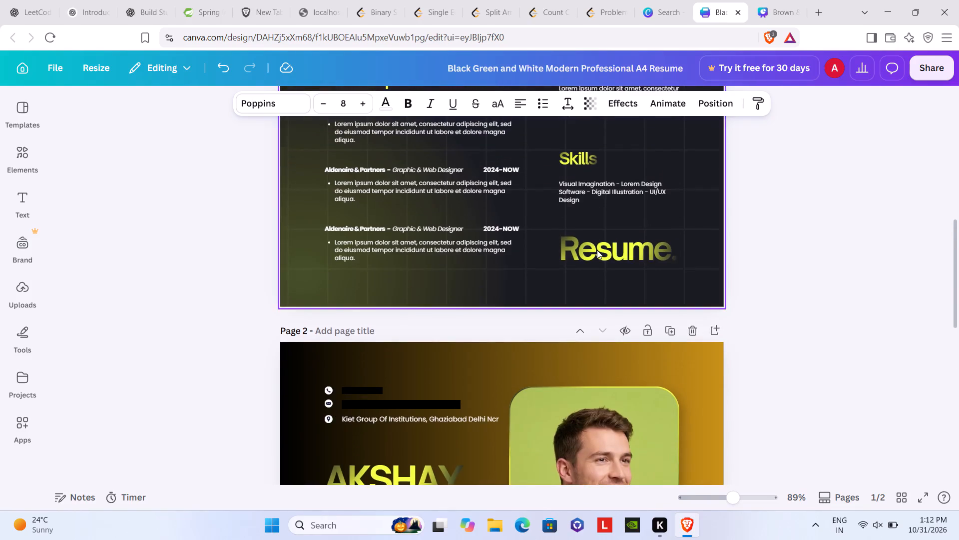
{"action": "scroll", "coordinate": [597, 250], "scroll_direction": "up", "scroll_amount": 2}
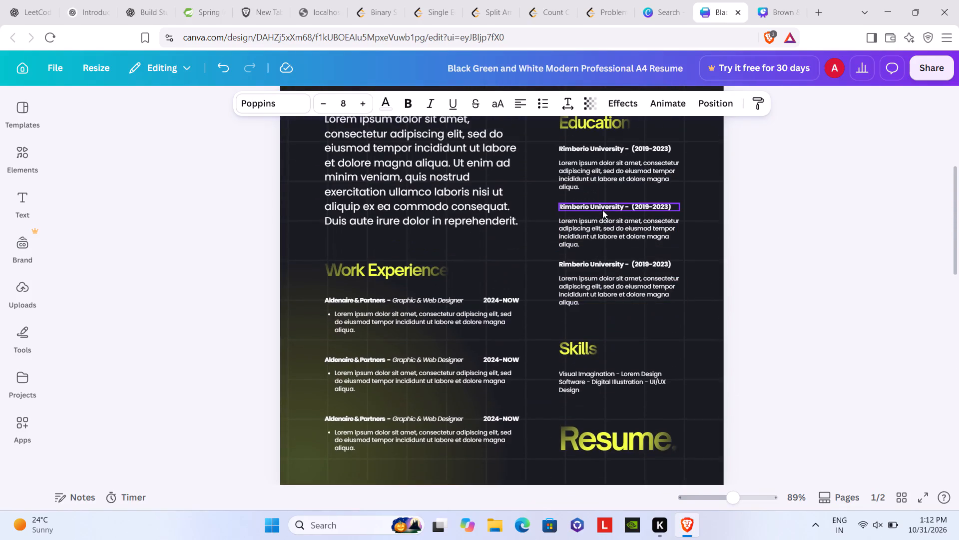
{"action": "right_click", "coordinate": [602, 210]}
{"action": "left_click", "coordinate": [627, 201]}
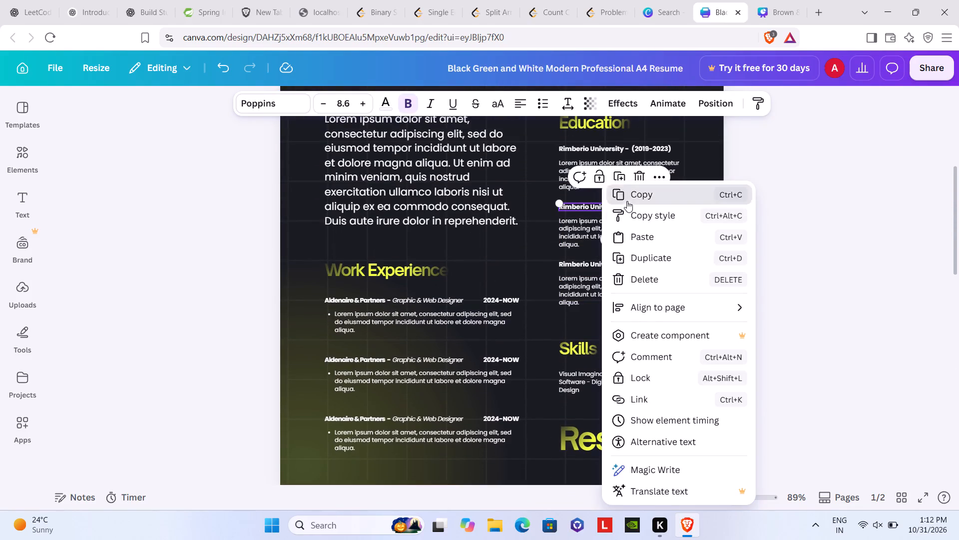
{"action": "scroll", "coordinate": [641, 302], "scroll_direction": "down", "scroll_amount": 6}
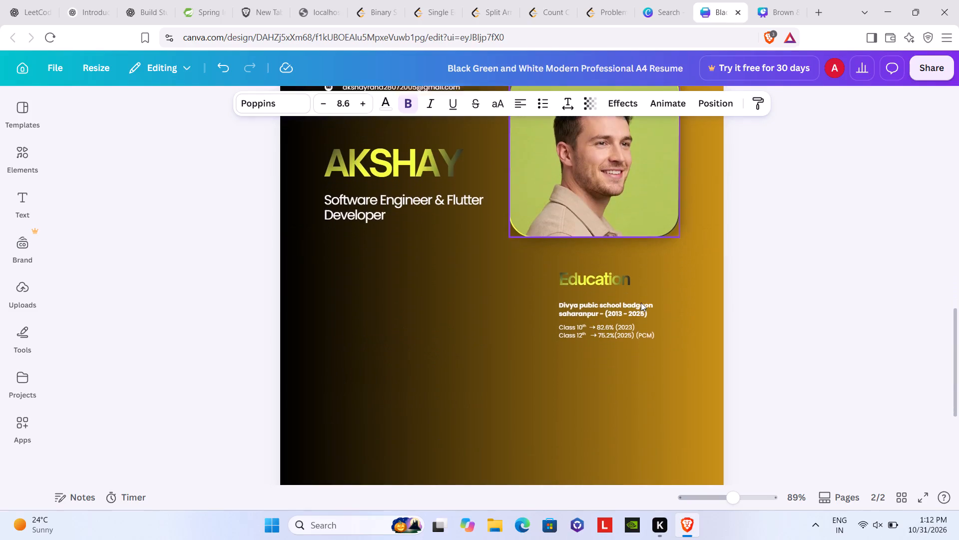
{"action": "left_click", "coordinate": [598, 356]}
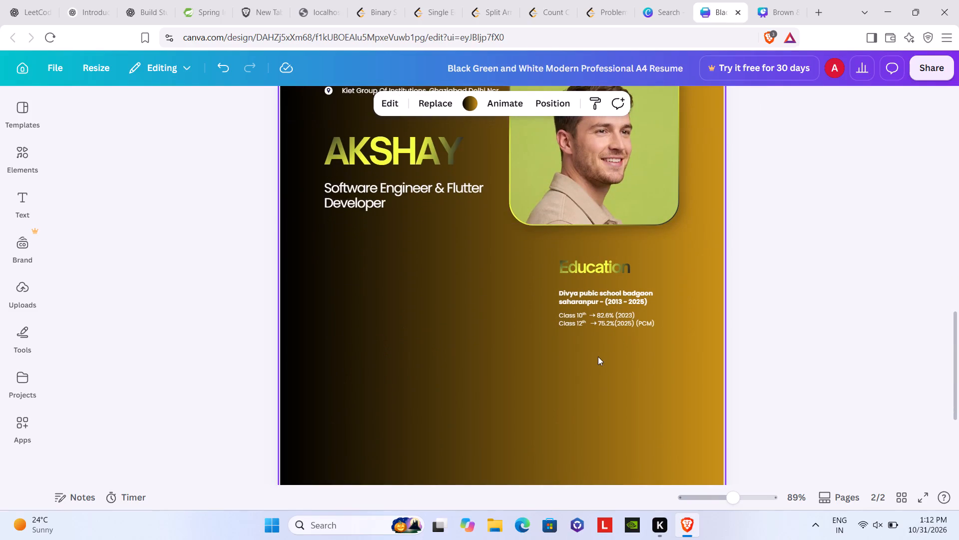
{"action": "key", "text": "ctrl+v"}
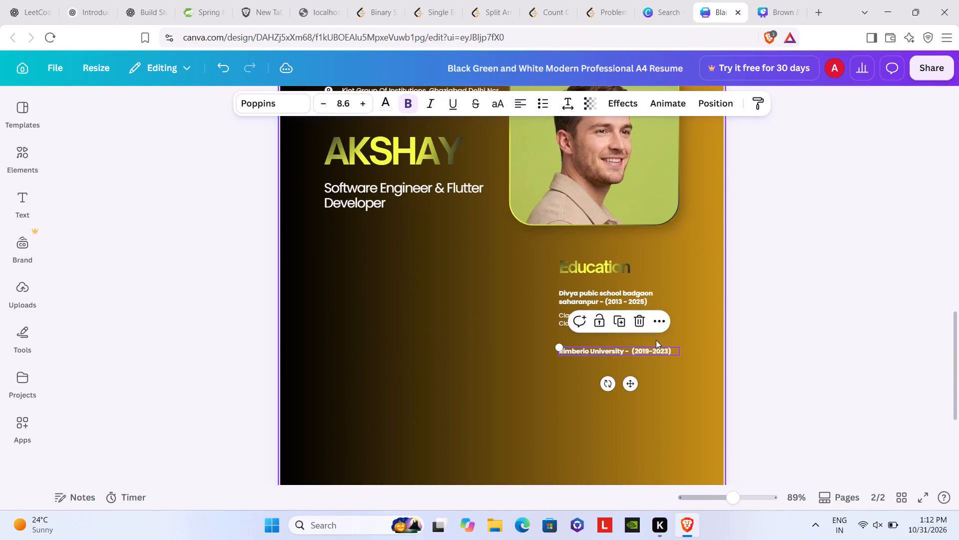
Replace the pasted university heading's text with "KIET GROUP OF INSTITUTIONS".
{"action": "double_click", "coordinate": [654, 349]}
{"action": "key", "text": "BackSpace"}
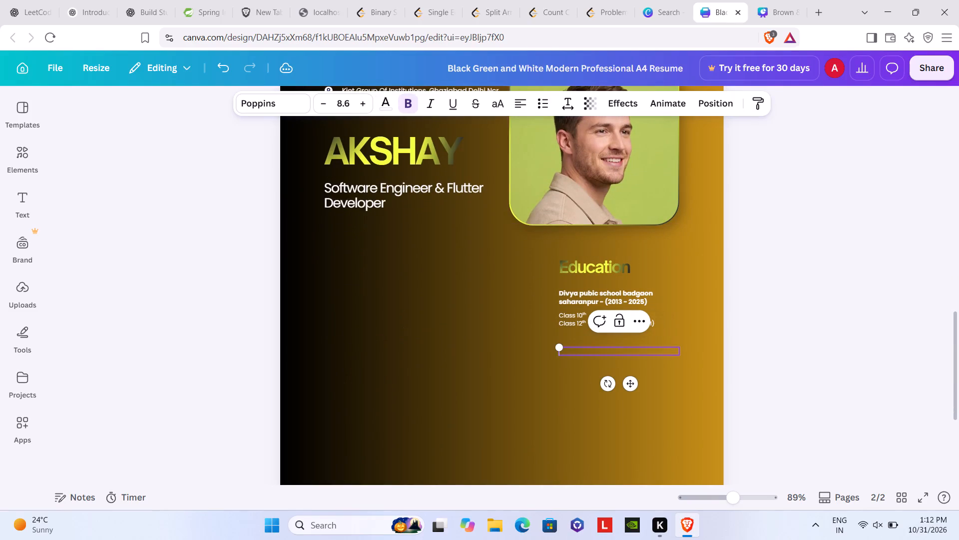
{"action": "type", "text": "KIET"}
{"action": "key", "text": "space"}
{"action": "type", "text": "GROUP"}
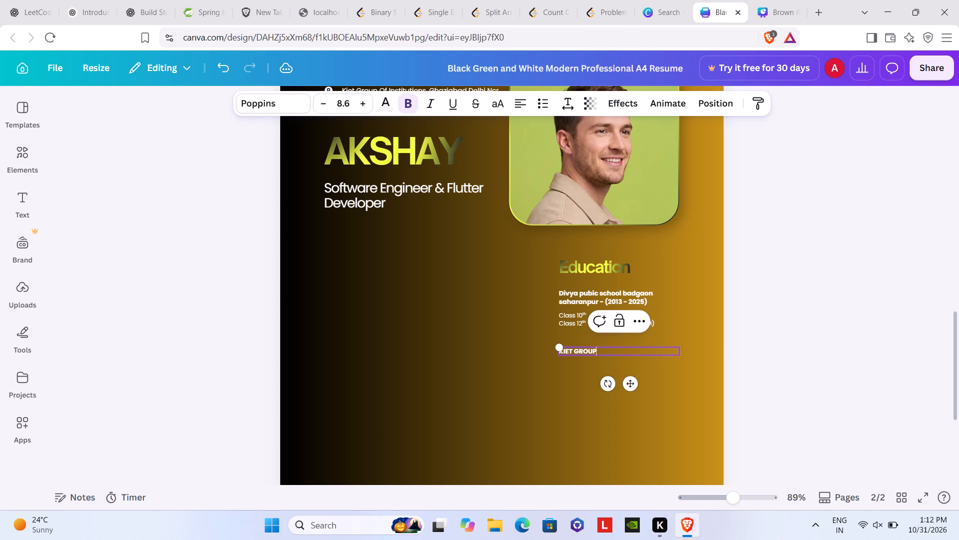
{"action": "key", "text": "space"}
{"action": "type", "text": "OF INSTU"}
{"action": "key", "text": "shift+BackSpace"}
{"action": "type", "text": "ITUTIONS"}
{"action": "key", "text": "space"}
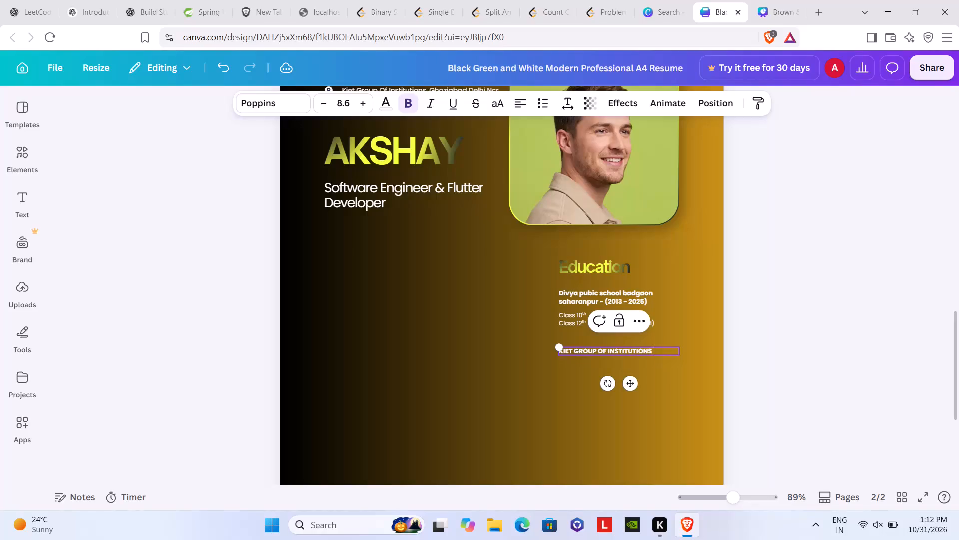
Add the attendance period "(2025 - 2029)" directly after the institution name in the new Education heading.
{"action": "key", "text": "shift+parenleft"}
{"action": "key", "text": "BackSpace"}
{"action": "key", "text": "BackSpace"}
{"action": "key", "text": "shift+parenleft"}
{"action": "type", "text": "2025"}
{"action": "key", "text": "space"}
{"action": "type", "text": "-"}
{"action": "key", "text": "space"}
{"action": "type", "text": "202"}
{"action": "key", "text": "9"}
{"action": "key", "text": "shift+parenright"}
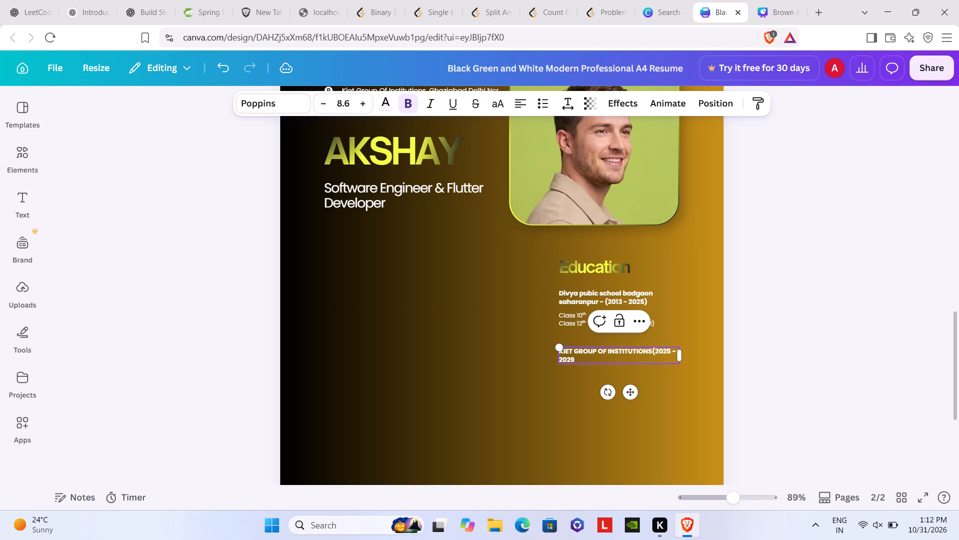
{"action": "key", "text": "Return"}
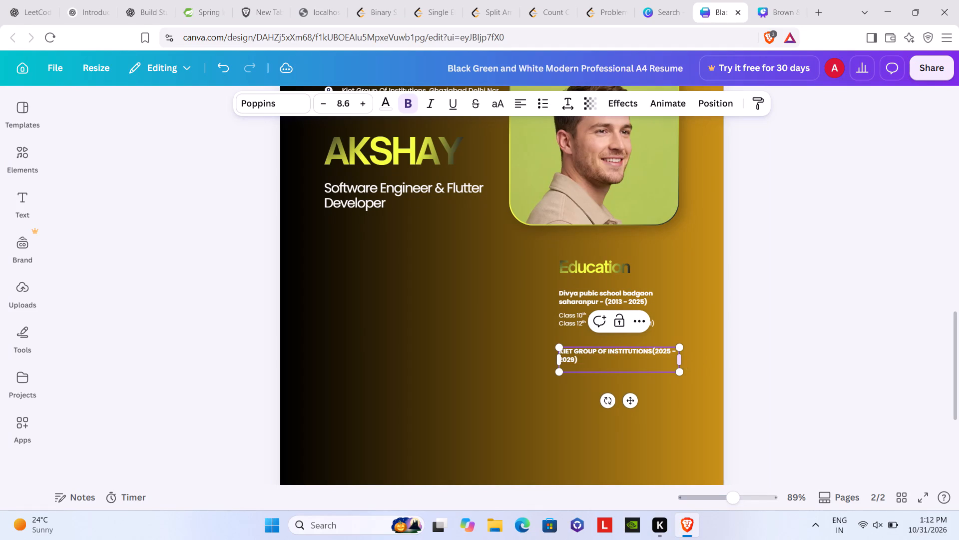
{"action": "key", "text": "BackSpace"}
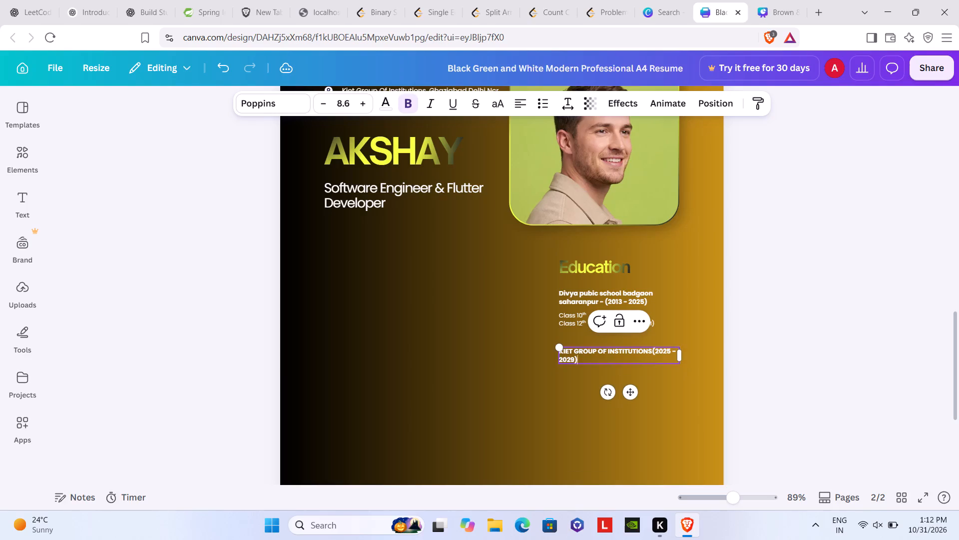
Copy the second Education description paragraph from page 1, paste it on page 2 and place it just beneath the KIET heading.
{"action": "scroll", "coordinate": [667, 366], "scroll_direction": "up", "scroll_amount": 3}
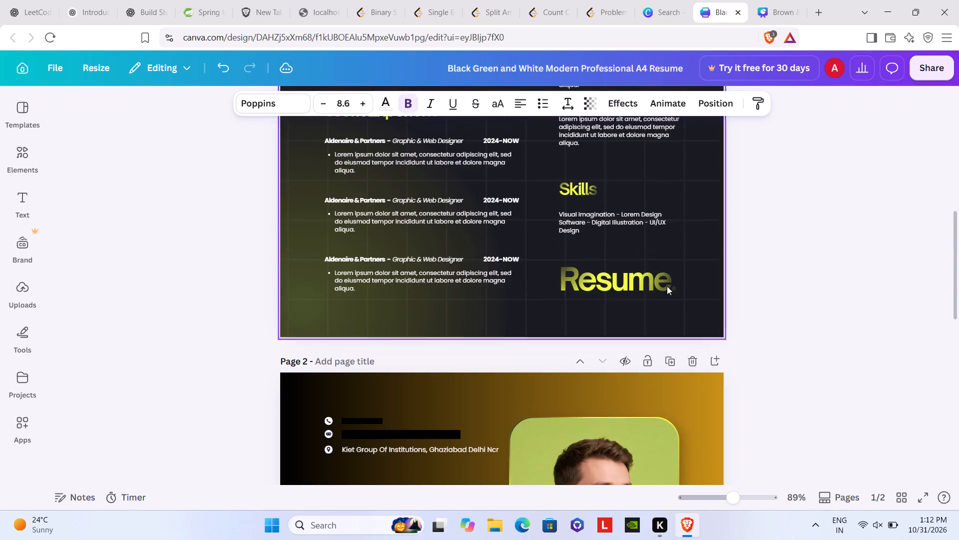
{"action": "scroll", "coordinate": [627, 188], "scroll_direction": "up", "scroll_amount": 2}
{"action": "right_click", "coordinate": [617, 274]}
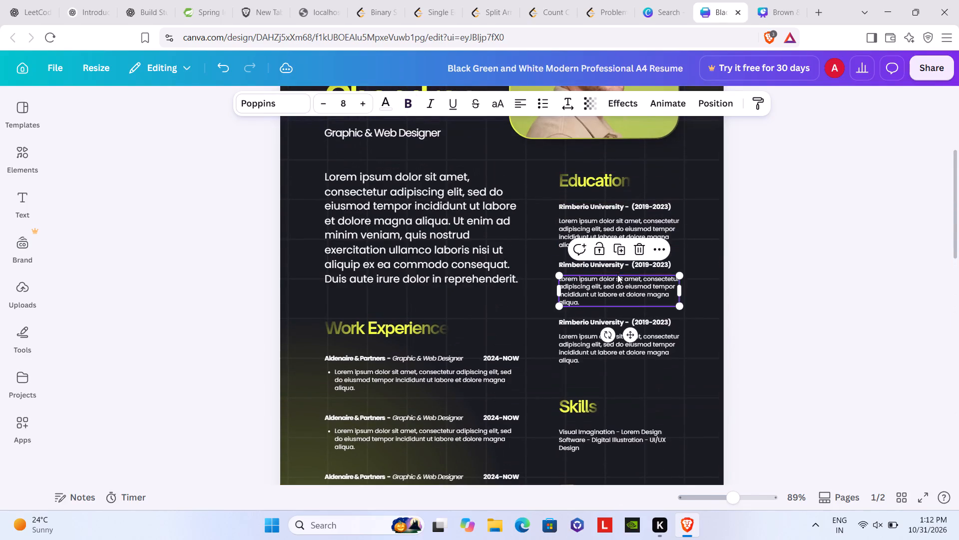
{"action": "left_click", "coordinate": [656, 190]}
{"action": "scroll", "coordinate": [618, 340], "scroll_direction": "down", "scroll_amount": 3}
{"action": "scroll", "coordinate": [625, 397], "scroll_direction": "down", "scroll_amount": 2}
{"action": "scroll", "coordinate": [625, 397], "scroll_direction": "up", "scroll_amount": 3}
{"action": "scroll", "coordinate": [625, 397], "scroll_direction": "down", "scroll_amount": 2}
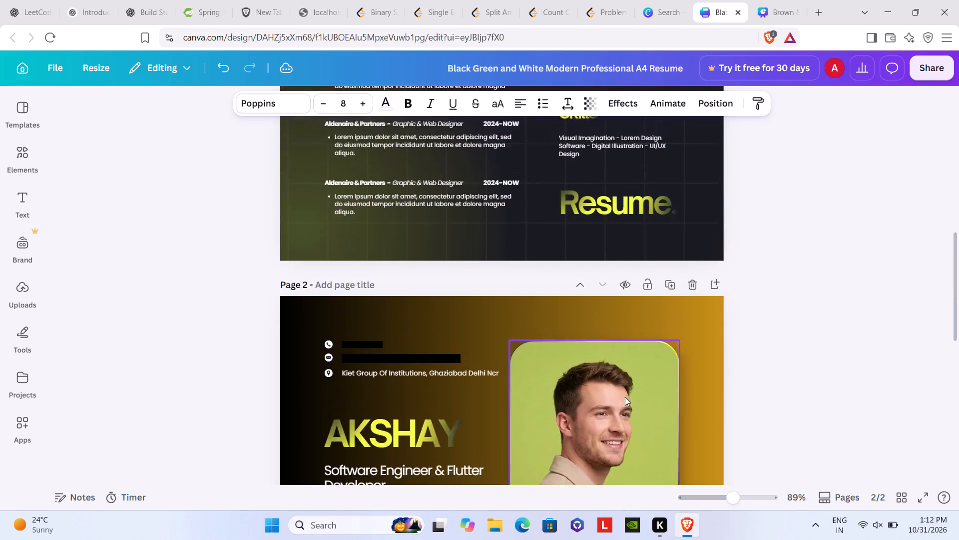
{"action": "scroll", "coordinate": [625, 397], "scroll_direction": "down", "scroll_amount": 1}
{"action": "left_click", "coordinate": [616, 472]}
{"action": "scroll", "coordinate": [616, 472], "scroll_direction": "down", "scroll_amount": 1}
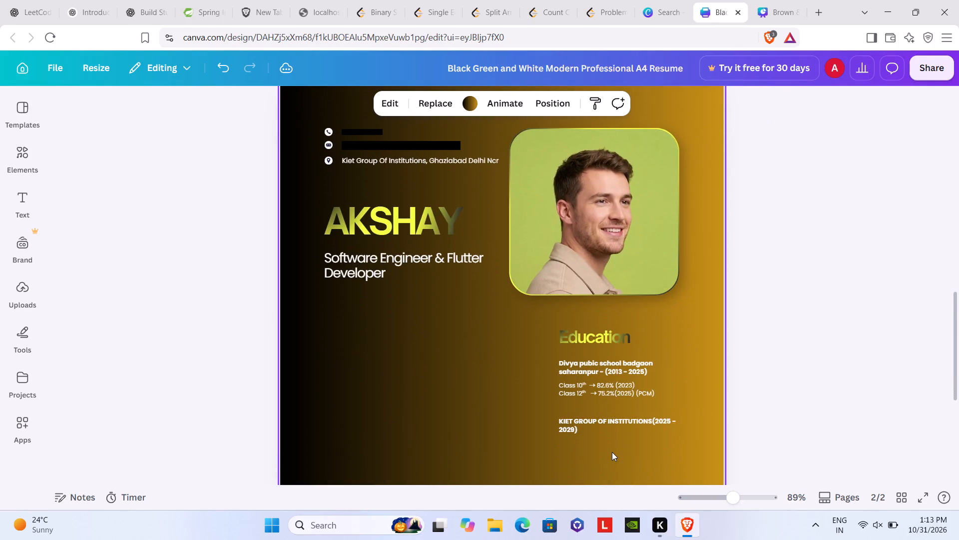
{"action": "scroll", "coordinate": [612, 452], "scroll_direction": "down", "scroll_amount": 1}
{"action": "left_click", "coordinate": [598, 403]}
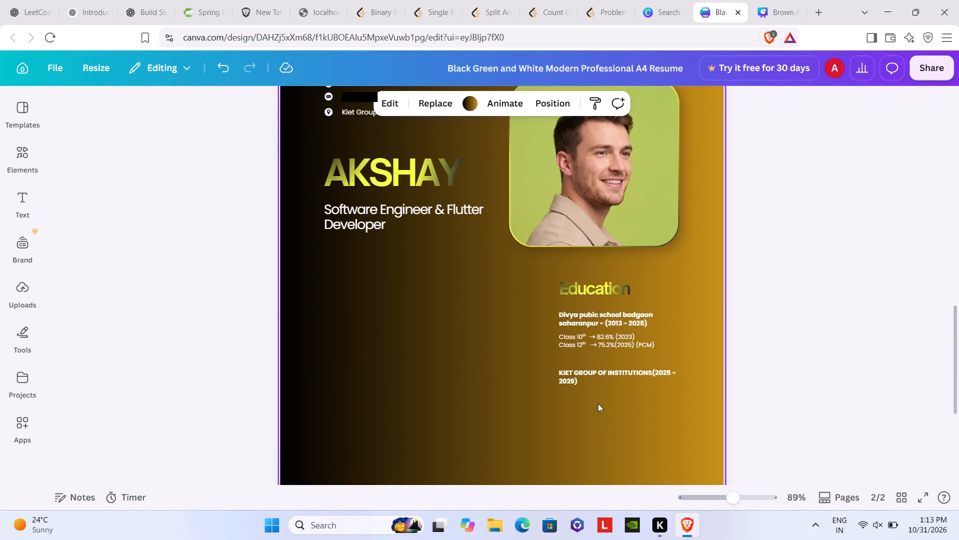
{"action": "key", "text": "ctrl+v"}
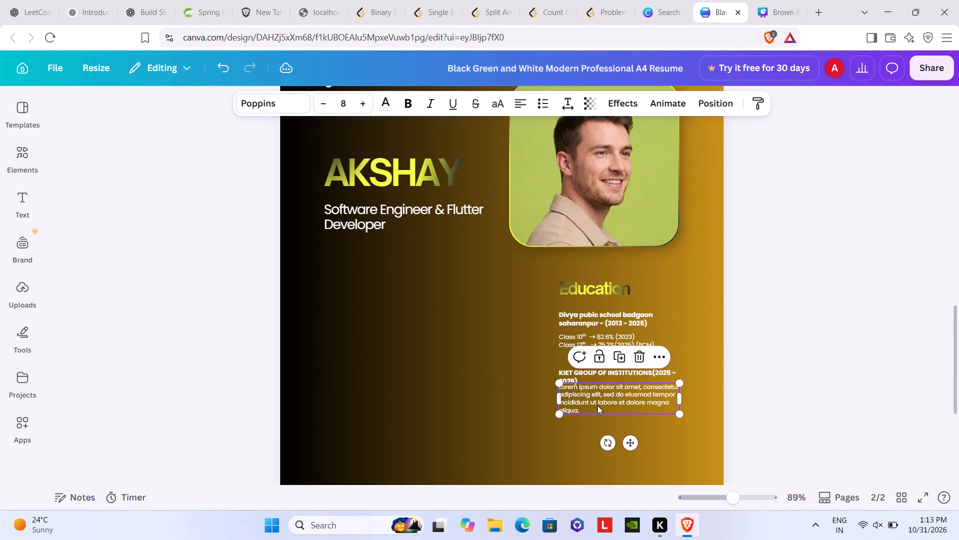
{"action": "left_click_drag", "start_coordinate": [585, 410], "coordinate": [585, 414]}
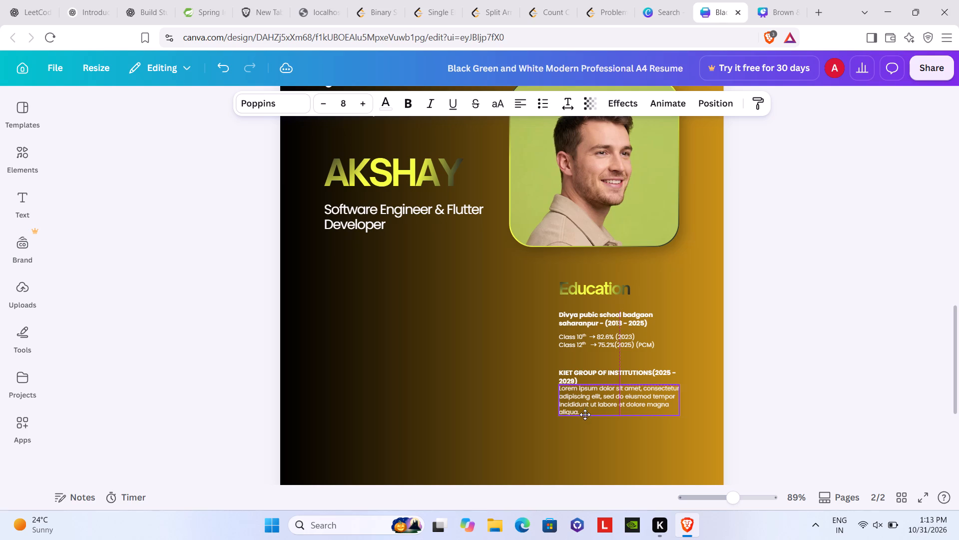
Replace the placeholder paragraph under the KIET heading on page 2 with "B.Tech (Computer science and information technology)".
{"action": "left_click_drag", "start_coordinate": [585, 414], "coordinate": [584, 416]}
{"action": "double_click", "coordinate": [583, 413]}
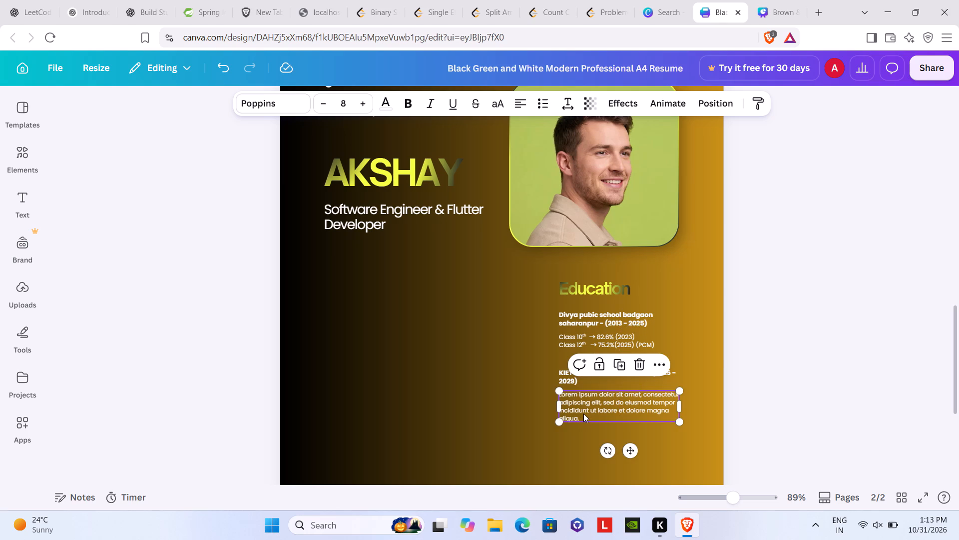
{"action": "key", "text": "BackSpace"}
{"action": "key", "text": "shift+b"}
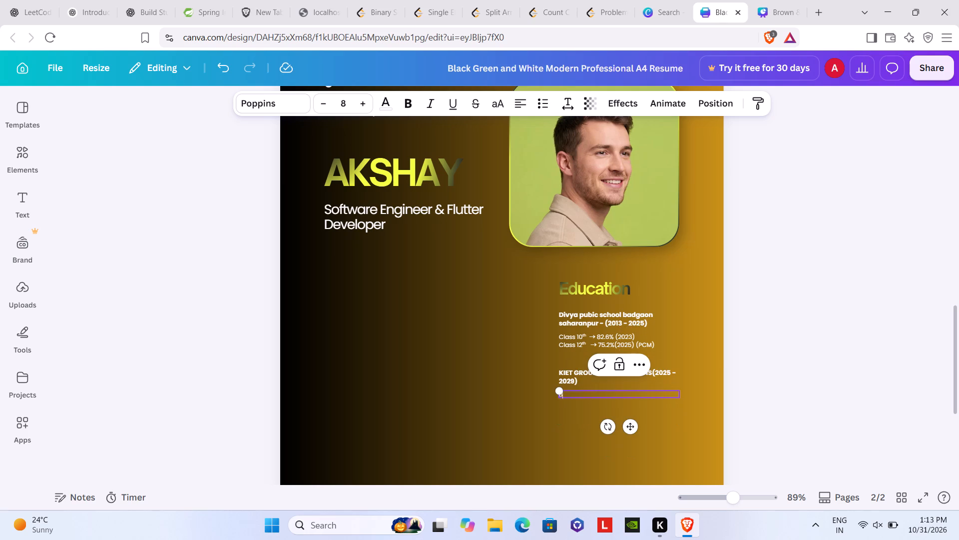
{"action": "key", "text": "period"}
{"action": "type", "text": "Ta"}
{"action": "key", "text": "BackSpace"}
{"action": "type", "text": "ech"}
{"action": "key", "text": "space"}
{"action": "type", "text": "(ca"}
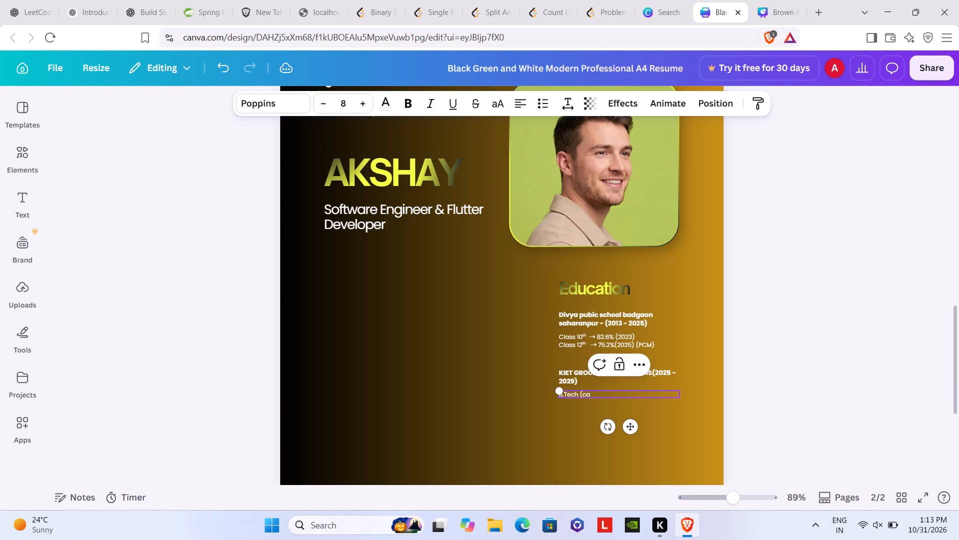
{"action": "key", "text": "BackSpace"}
{"action": "key", "text": "BackSpace"}
{"action": "type", "text": "Computer science and infor"}
{"action": "type", "text": "mation"}
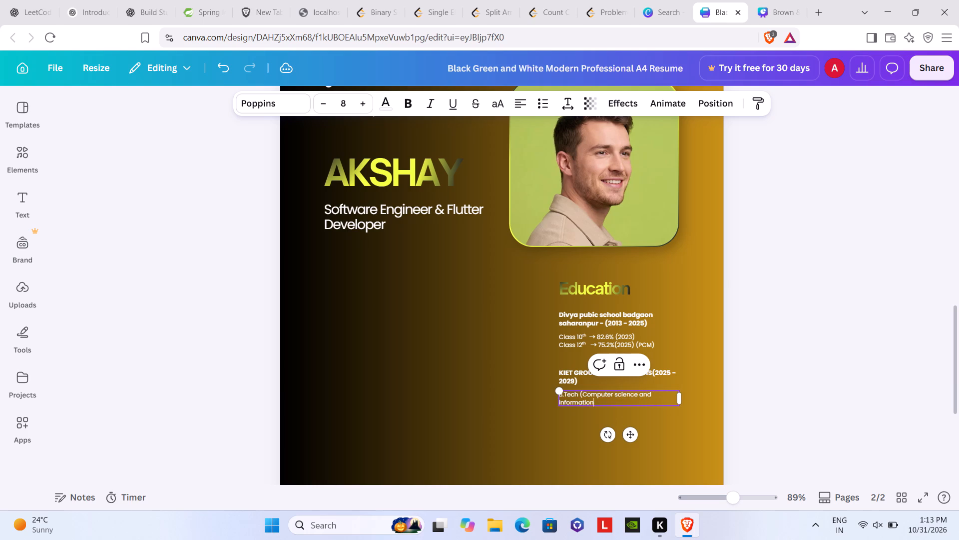
{"action": "key", "text": "space"}
{"action": "type", "text": "tec"}
{"action": "key", "text": "h"}
{"action": "type", "text": "nology"}
{"action": "key", "text": "shift+parenright"}
{"action": "key", "text": "Return"}
{"action": "key", "text": "BackSpace"}
Add a new line "1st Year -> 7.42(CGPA)" below the B.Tech text in the KIET entry.
{"action": "scroll", "coordinate": [583, 413], "scroll_direction": "right", "scroll_amount": 1}
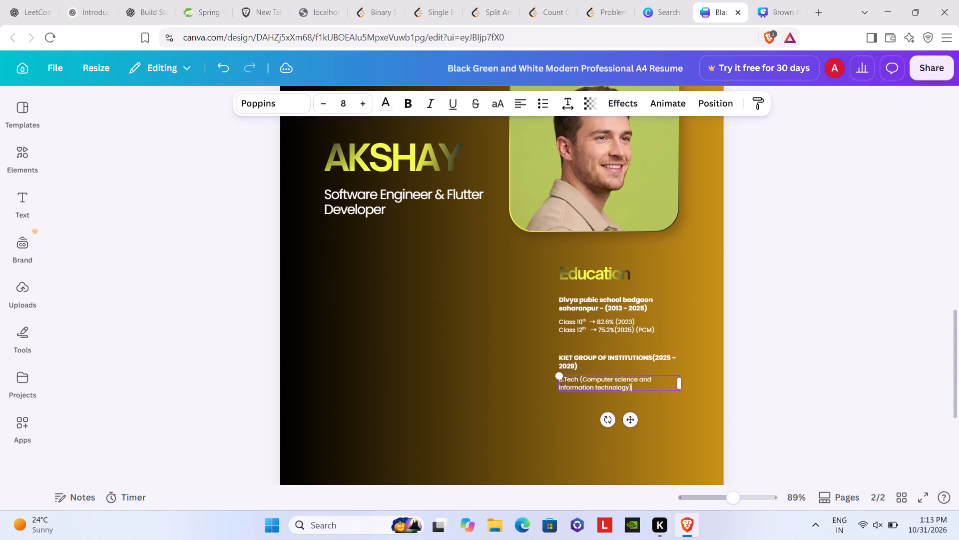
{"action": "scroll", "coordinate": [583, 413], "scroll_direction": "right", "scroll_amount": 1}
{"action": "key", "text": "Return"}
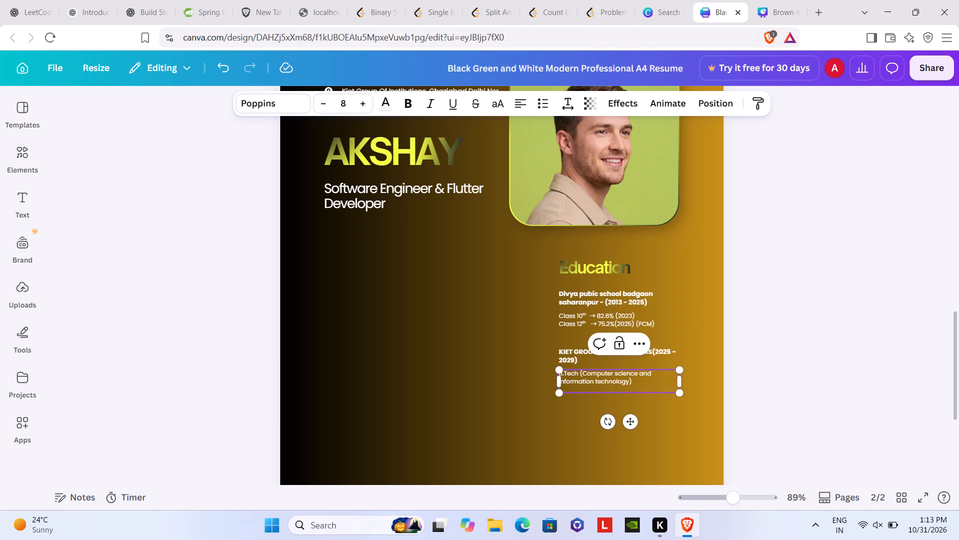
{"action": "type", "text": "1st"}
{"action": "key", "text": "space"}
{"action": "type", "text": "Year"}
{"action": "key", "text": "space"}
{"action": "type", "text": "->"}
{"action": "key", "text": "space"}
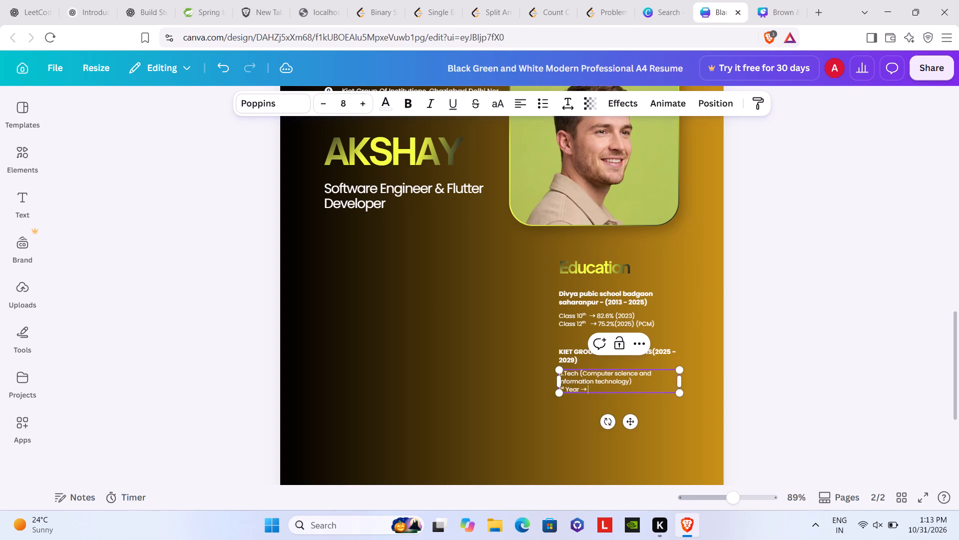
{"action": "type", "text": "7.42"}
{"action": "type", "text": "(C>"}
{"action": "type", "text": "GP"}
{"action": "key", "text": "shift+BackSpace"}
{"action": "key", "text": "shift+BackSpace"}
{"action": "key", "text": "shift+BackSpace"}
{"action": "key", "text": "shift+BackSpace"}
{"action": "type", "text": "CGPOA"}
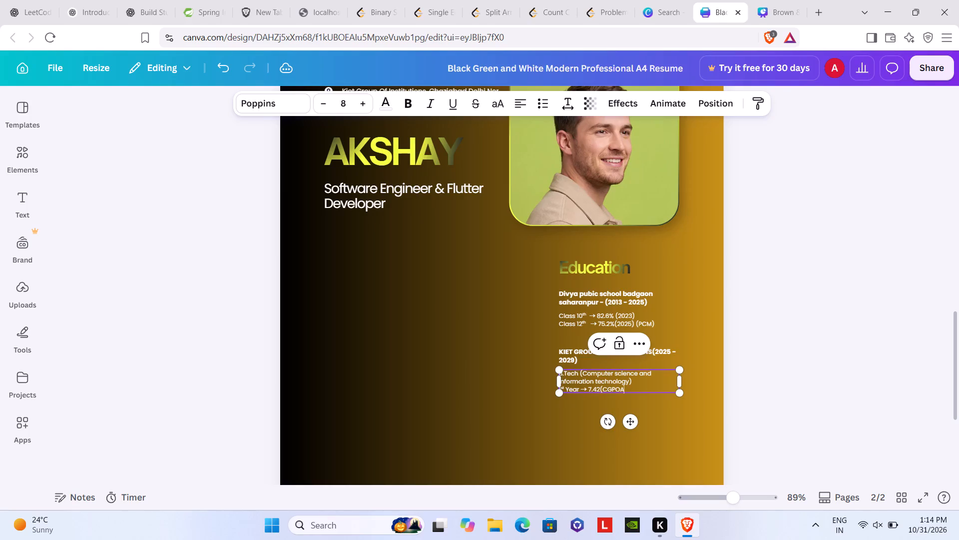
{"action": "key", "text": "BackSpace"}
{"action": "key", "text": "BackSpace"}
{"action": "key", "text": "shift+a"}
{"action": "key", "text": "shift+parenright"}
Copy the "Skills" heading from page 1, paste it on page 2 and place it just below the KIET entry.
{"action": "scroll", "coordinate": [583, 413], "scroll_direction": "up", "scroll_amount": 3}
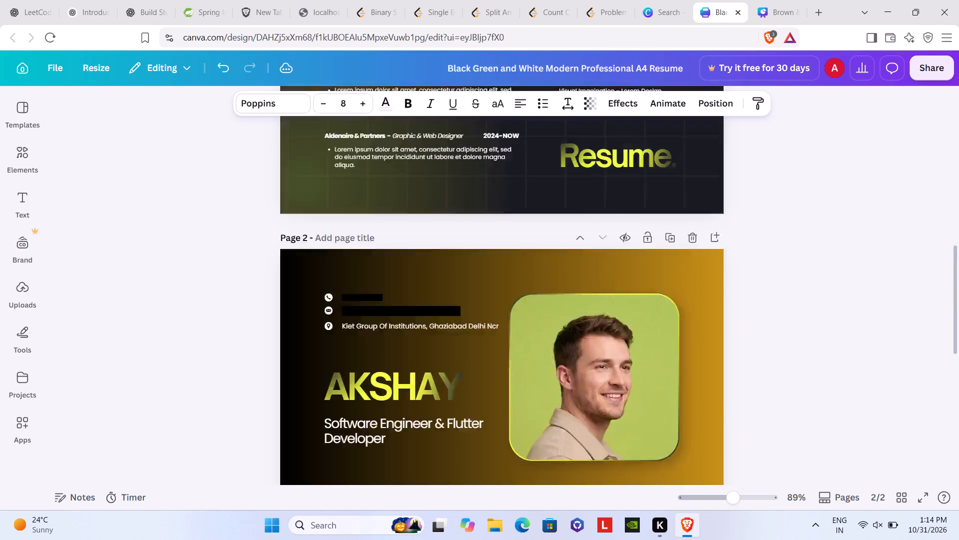
{"action": "scroll", "coordinate": [583, 413], "scroll_direction": "up", "scroll_amount": 2}
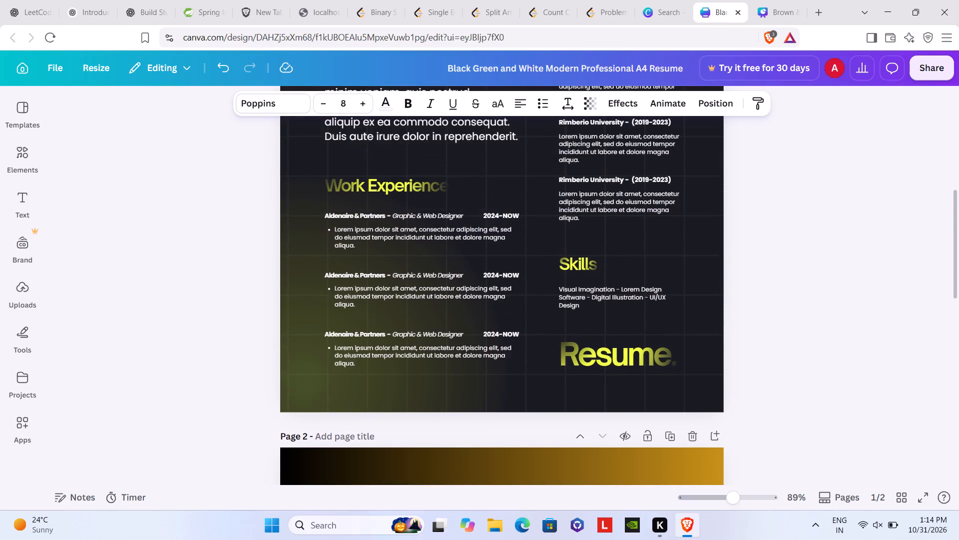
{"action": "scroll", "coordinate": [583, 413], "scroll_direction": "up", "scroll_amount": 2}
{"action": "scroll", "coordinate": [583, 413], "scroll_direction": "down", "scroll_amount": 3}
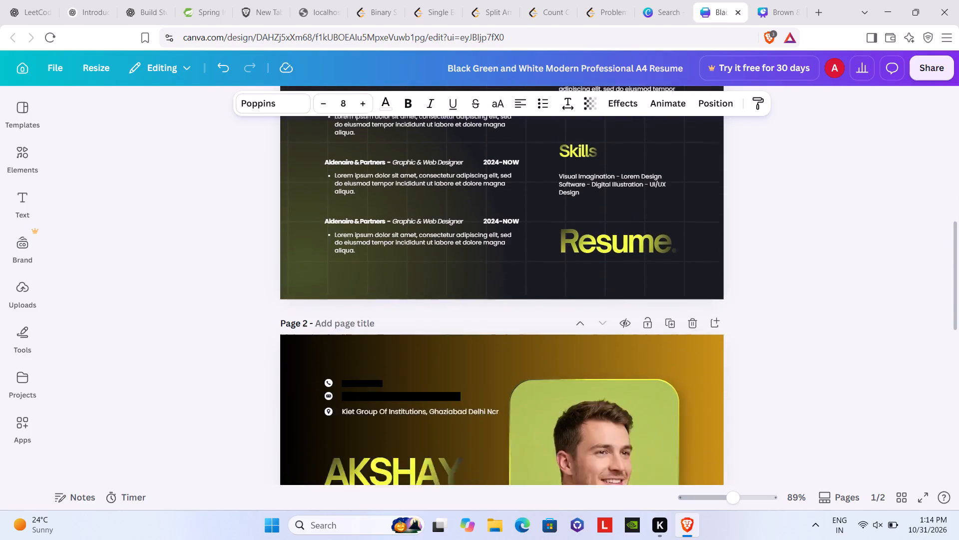
{"action": "scroll", "coordinate": [583, 413], "scroll_direction": "down", "scroll_amount": 5}
{"action": "scroll", "coordinate": [583, 413], "scroll_direction": "up", "scroll_amount": 3}
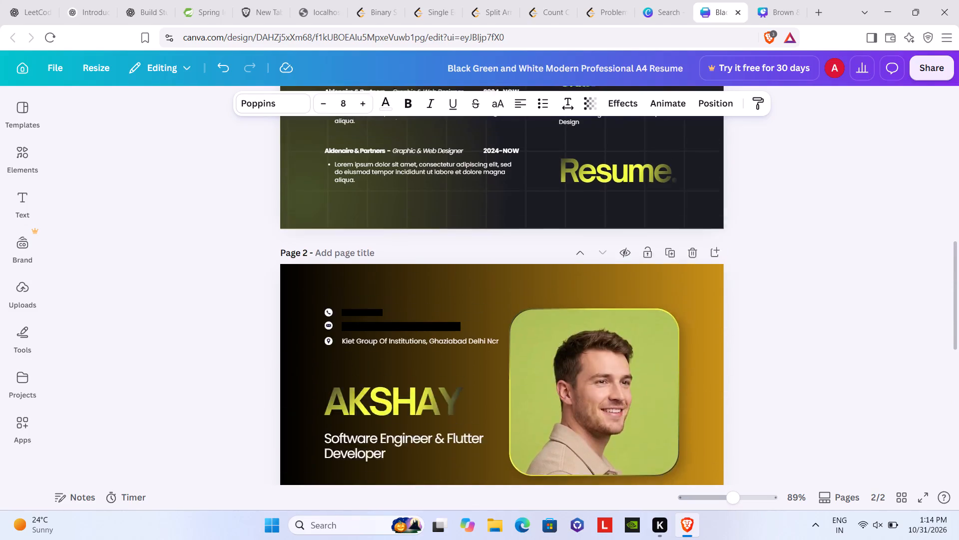
{"action": "scroll", "coordinate": [583, 413], "scroll_direction": "up", "scroll_amount": 3}
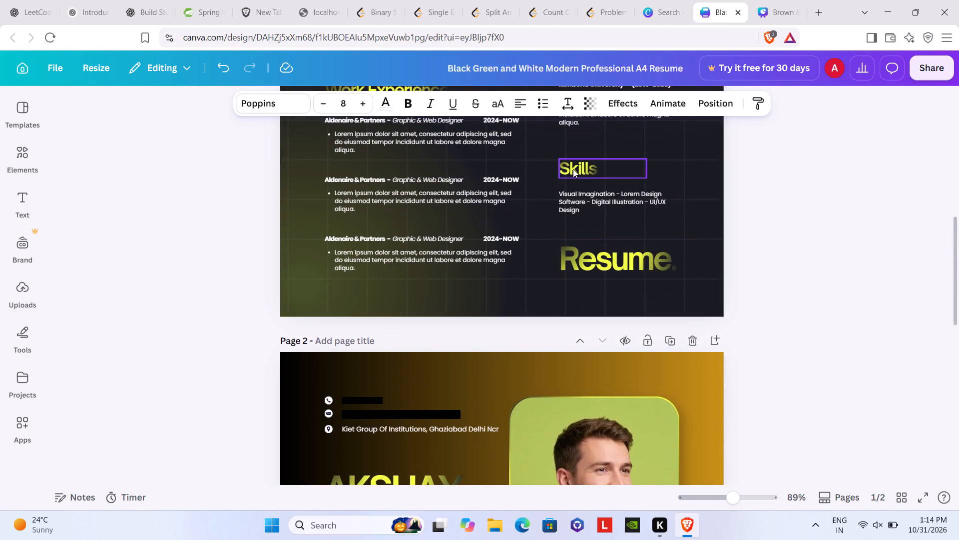
{"action": "right_click", "coordinate": [573, 169]}
{"action": "left_click", "coordinate": [604, 174]}
{"action": "scroll", "coordinate": [599, 205], "scroll_direction": "down", "scroll_amount": 2}
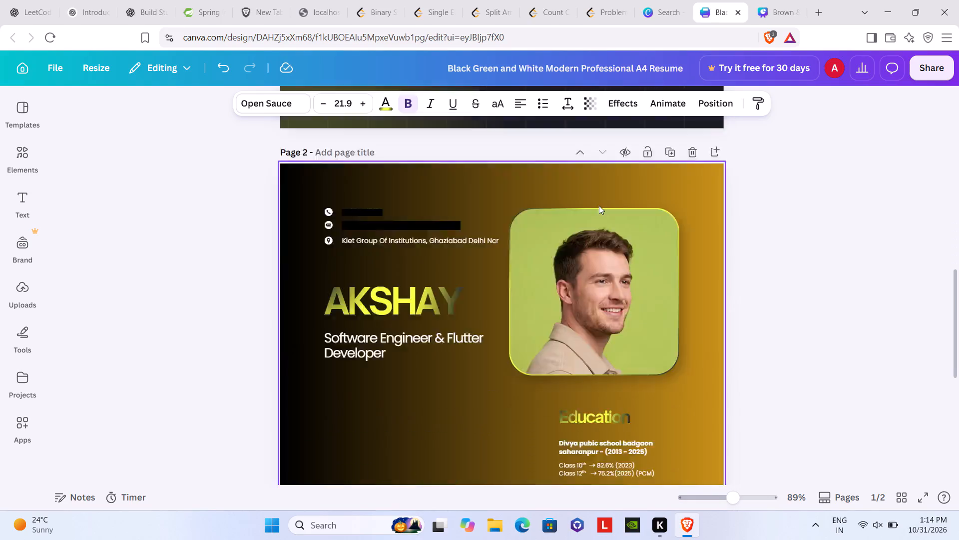
{"action": "scroll", "coordinate": [599, 205], "scroll_direction": "down", "scroll_amount": 2}
{"action": "scroll", "coordinate": [591, 226], "scroll_direction": "up", "scroll_amount": 5}
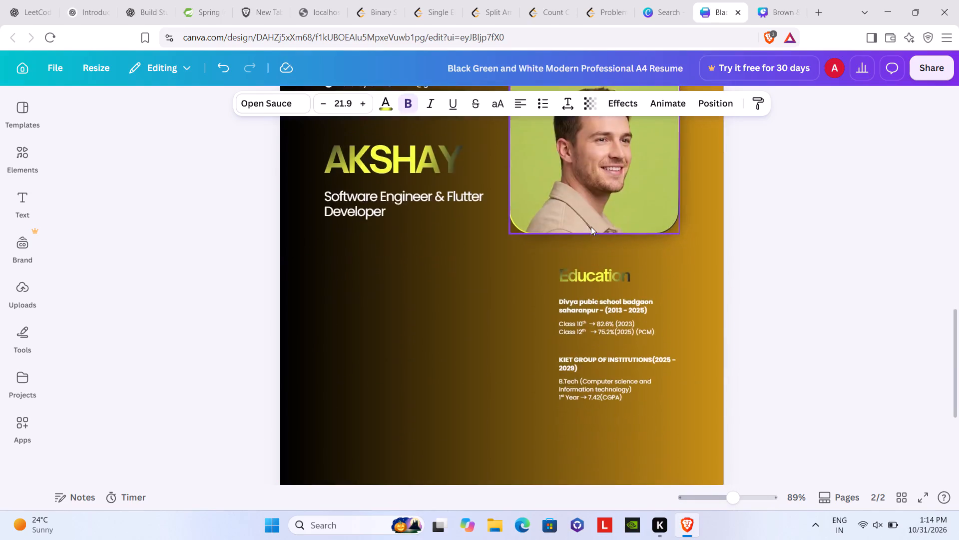
{"action": "scroll", "coordinate": [591, 226], "scroll_direction": "up", "scroll_amount": 5}
{"action": "scroll", "coordinate": [591, 226], "scroll_direction": "down", "scroll_amount": 9}
{"action": "left_click", "coordinate": [589, 312]}
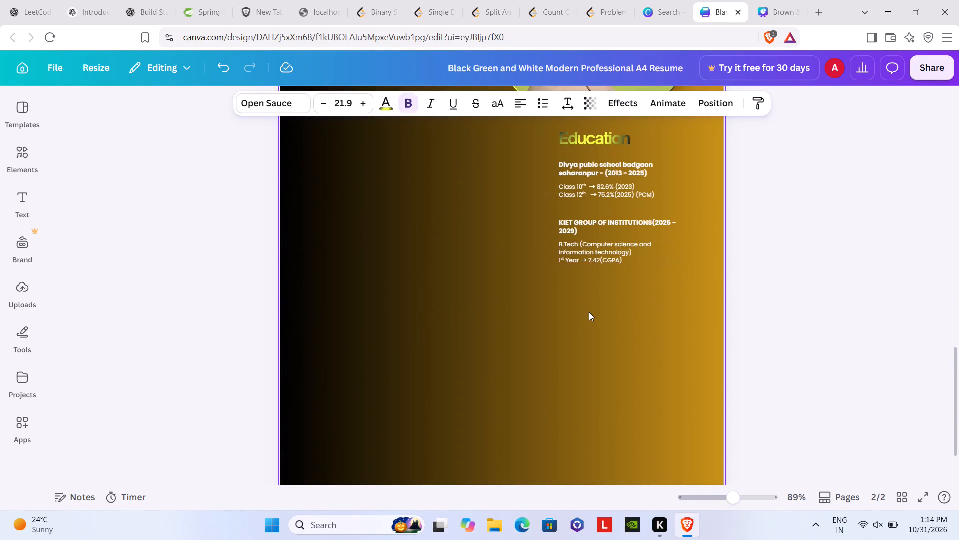
{"action": "key", "text": "ctrl+v"}
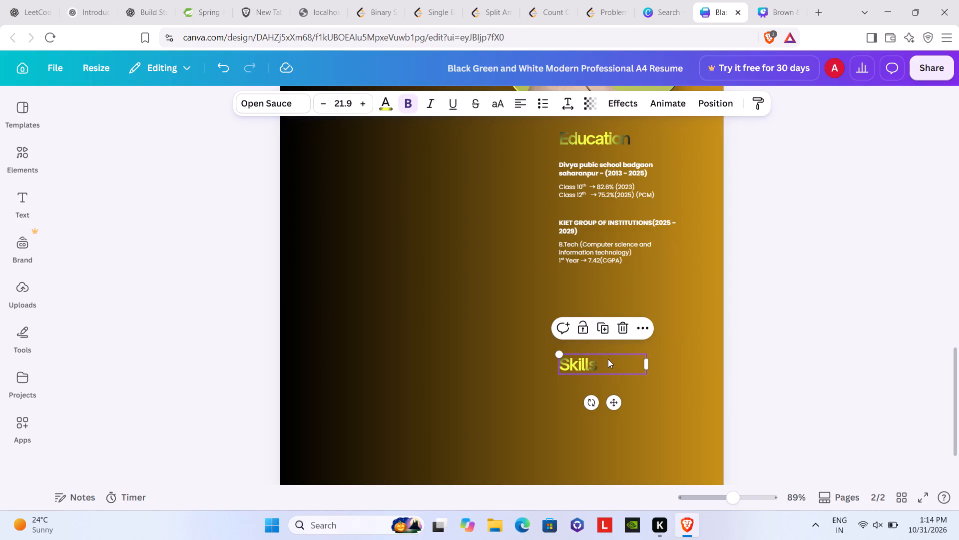
{"action": "left_click_drag", "start_coordinate": [608, 359], "coordinate": [606, 297]}
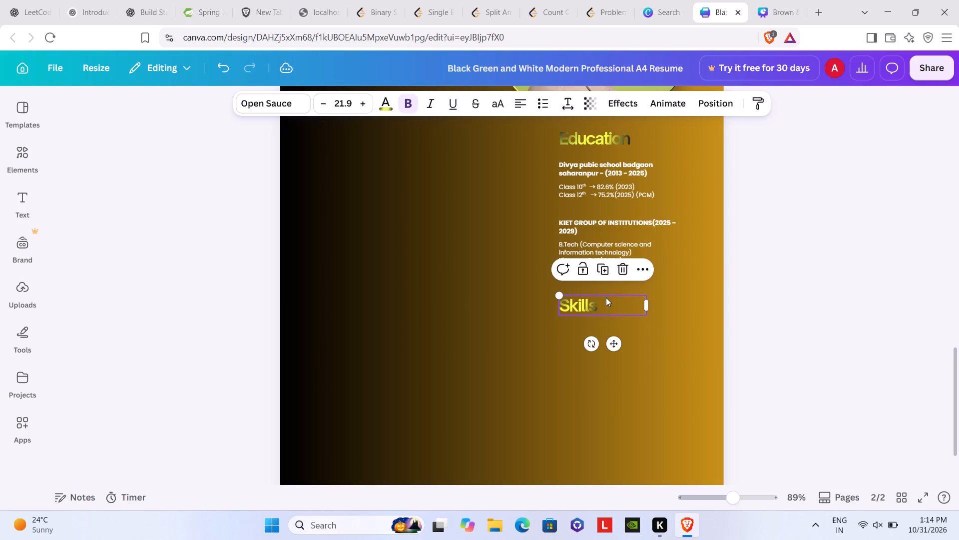
{"action": "left_click", "coordinate": [633, 350]}
Copy the skills description paragraph from page 1, paste it on page 2 and place it just beneath the Skills heading.
{"action": "scroll", "coordinate": [633, 350], "scroll_direction": "up", "scroll_amount": 6}
{"action": "right_click", "coordinate": [610, 269]}
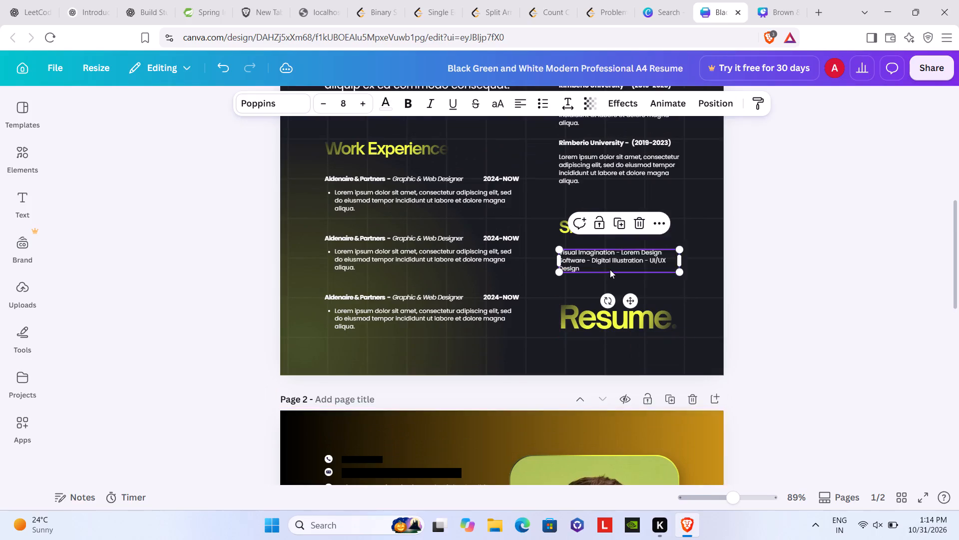
{"action": "left_click", "coordinate": [652, 191]}
{"action": "scroll", "coordinate": [622, 300], "scroll_direction": "down", "scroll_amount": 4}
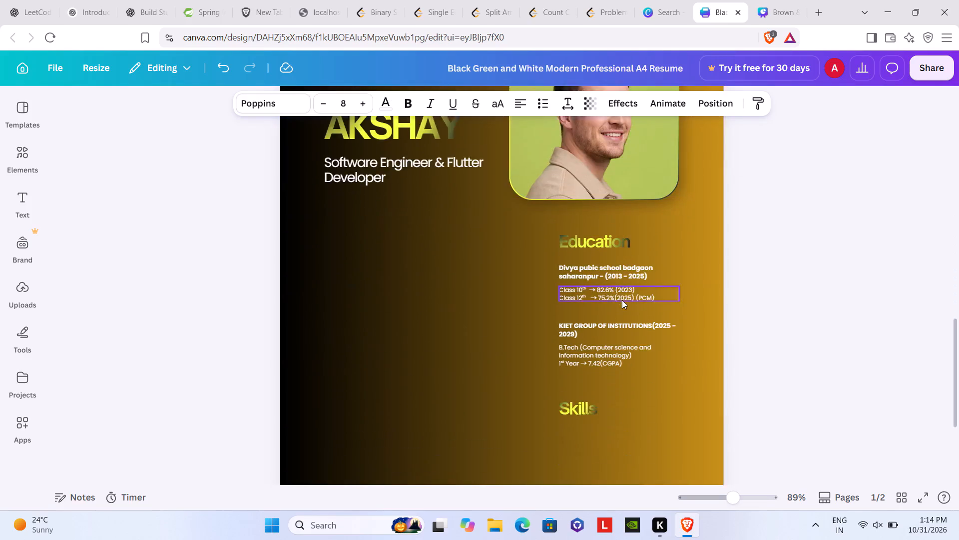
{"action": "scroll", "coordinate": [622, 300], "scroll_direction": "down", "scroll_amount": 2}
{"action": "left_click", "coordinate": [600, 321]}
{"action": "key", "text": "ctrl+v"}
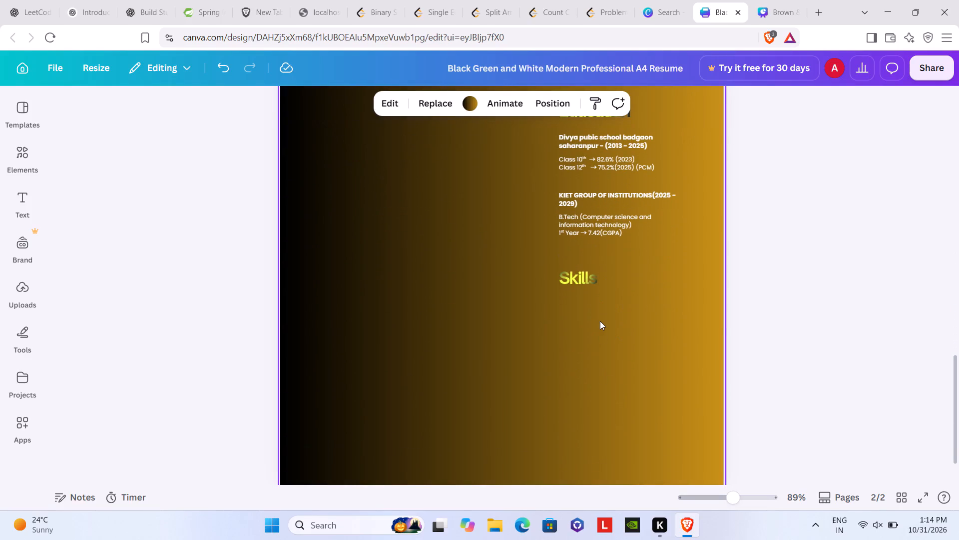
{"action": "left_click_drag", "start_coordinate": [597, 370], "coordinate": [595, 328]}
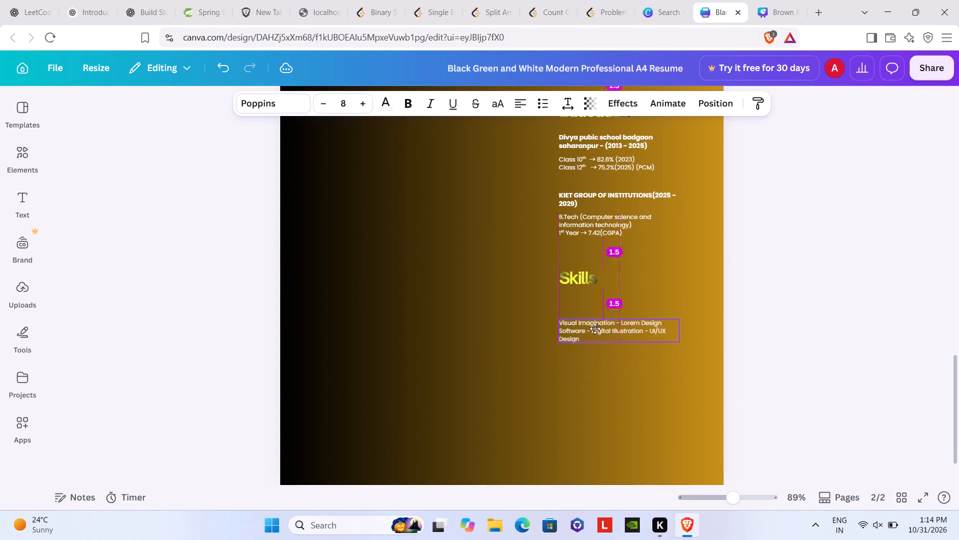
{"action": "left_click_drag", "start_coordinate": [595, 328], "coordinate": [594, 311]}
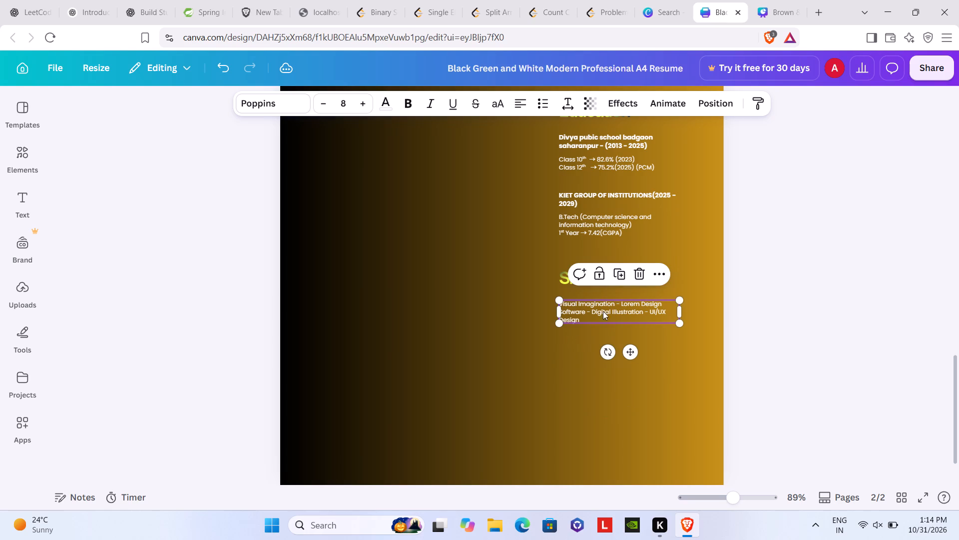
Narrow the skills paragraph's text box on page 2 slightly and scale its text to size 8.2.
{"action": "left_click_drag", "start_coordinate": [560, 324], "coordinate": [572, 383]}
{"action": "left_click_drag", "start_coordinate": [680, 314], "coordinate": [669, 316]}
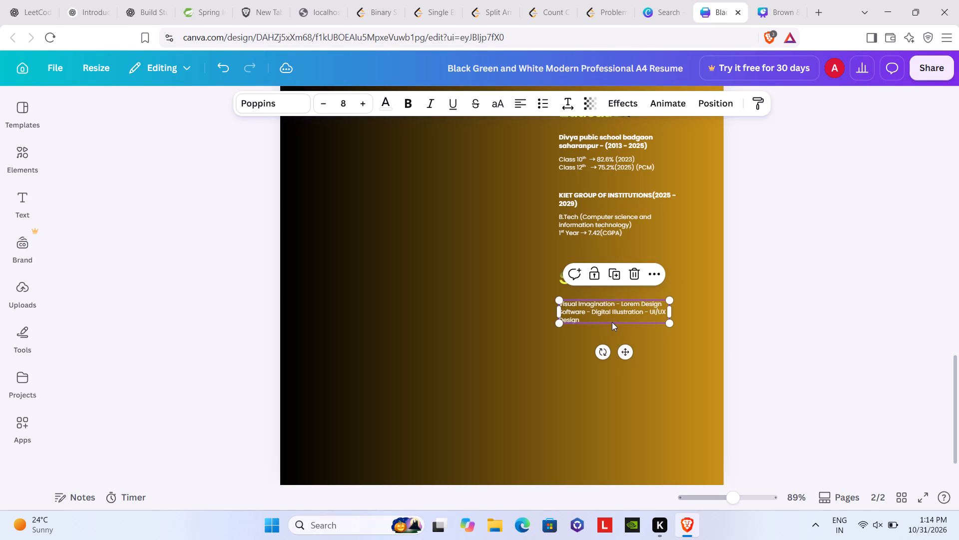
{"action": "left_click_drag", "start_coordinate": [671, 326], "coordinate": [671, 428]}
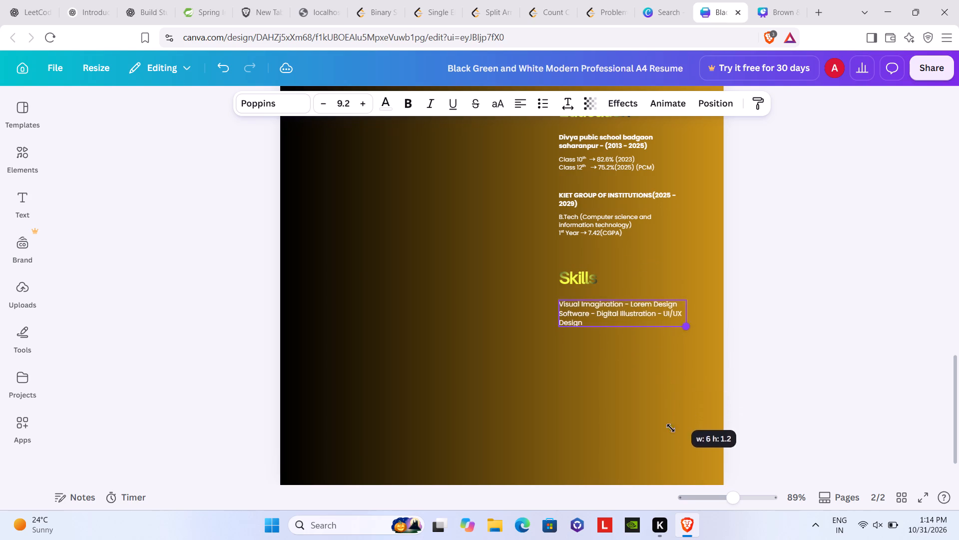
{"action": "left_click_drag", "start_coordinate": [671, 428], "coordinate": [658, 359]}
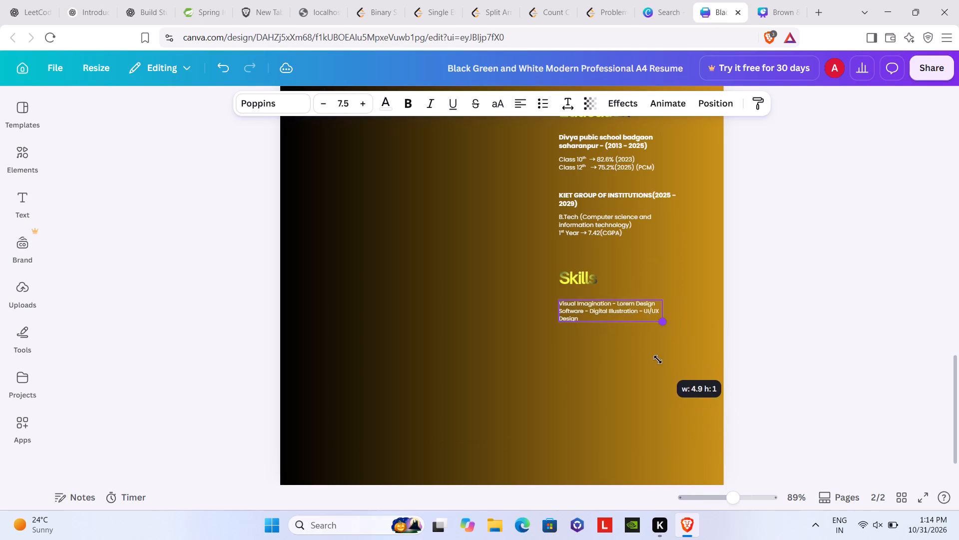
{"action": "left_click_drag", "start_coordinate": [658, 359], "coordinate": [662, 379]}
Replace the placeholder text under the Skills heading on page 2 with "Programming Language -> C , C++,".
{"action": "left_click", "coordinate": [638, 311]}
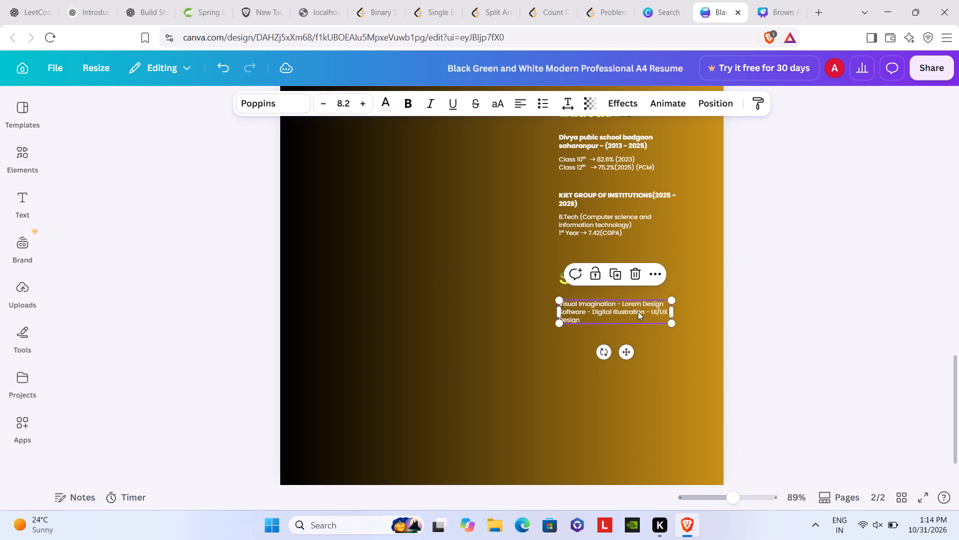
{"action": "key", "text": "BackSpace"}
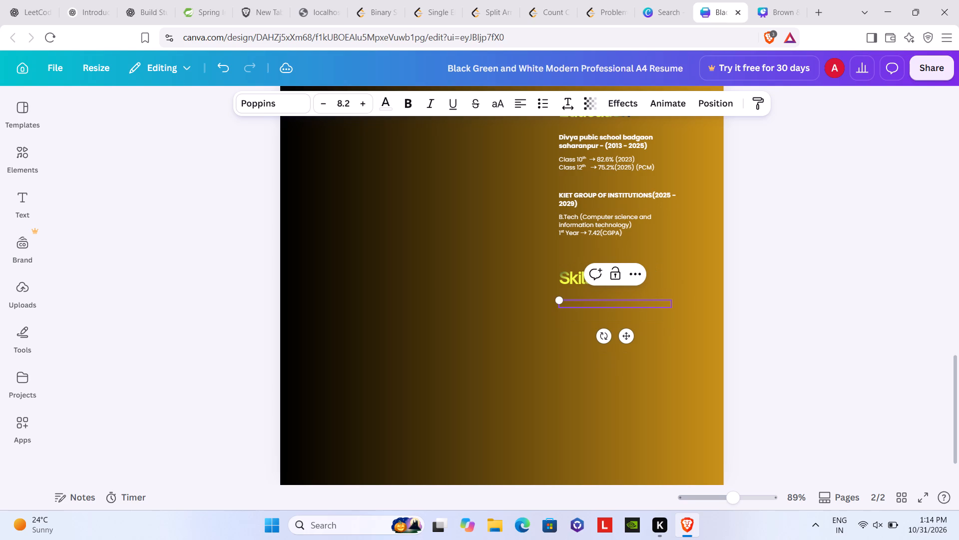
{"action": "key", "text": "p"}
{"action": "key", "text": "BackSpace"}
{"action": "type", "text": "Programmi"}
{"action": "type", "text": "ng Language"}
{"action": "key", "text": "space"}
{"action": "type", "text": "->"}
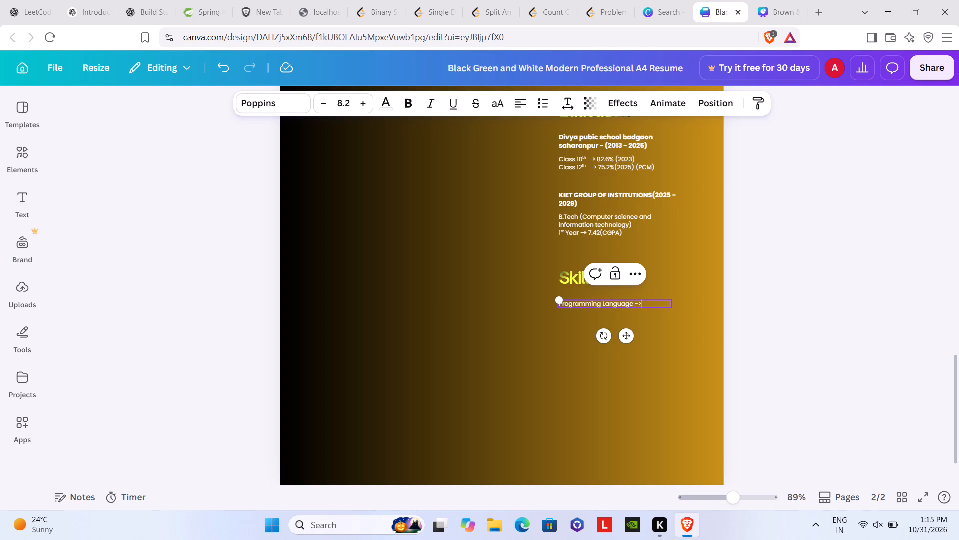
{"action": "key", "text": "space"}
{"action": "key", "text": "shift+c"}
{"action": "key", "text": "space"}
{"action": "type", "text": ","}
{"action": "key", "text": "space"}
{"action": "type", "text": "C++"}
{"action": "type", "text": ".,"}
{"action": "key", "text": "space"}
{"action": "key", "text": "BackSpace"}
{"action": "key", "text": "BackSpace"}
{"action": "type", "text": ", p"}
{"action": "key", "text": "BackSpace"}
{"action": "key", "text": "BackSpace"}
{"action": "key", "text": "BackSpace"}
{"action": "key", "text": "BackSpace"}
{"action": "type", "text": ","}
{"action": "key", "text": "space"}
Complete the programming language list in the Skills text with "Python, Java, Dart, HTML.".
{"action": "type", "text": "Python"}
{"action": "key", "text": "space"}
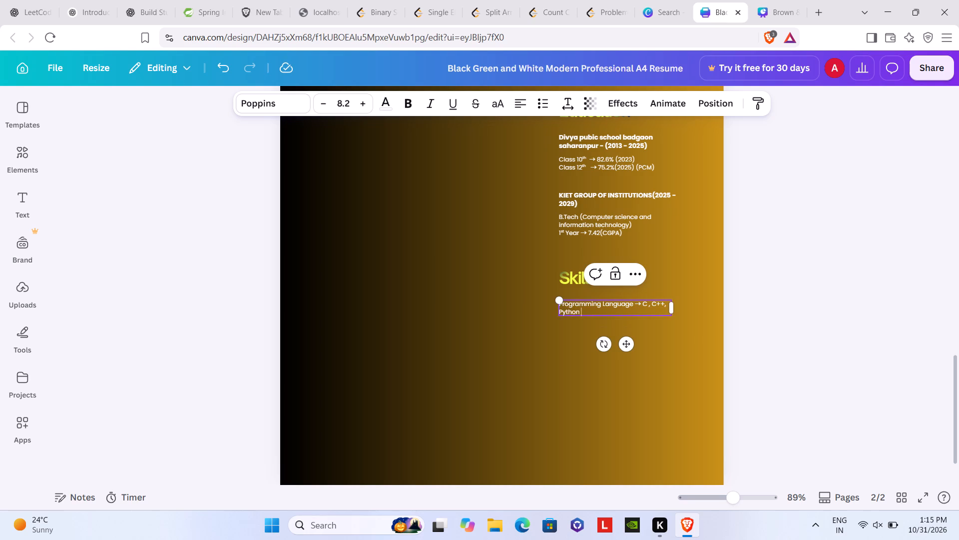
{"action": "key", "text": "BackSpace"}
{"action": "type", "text": ","}
{"action": "key", "text": "space"}
{"action": "type", "text": "Java"}
{"action": "type", "text": ","}
{"action": "key", "text": "space"}
{"action": "type", "text": "Dart"}
{"action": "type", "text": ","}
{"action": "key", "text": "space"}
{"action": "type", "text": "HTML"}
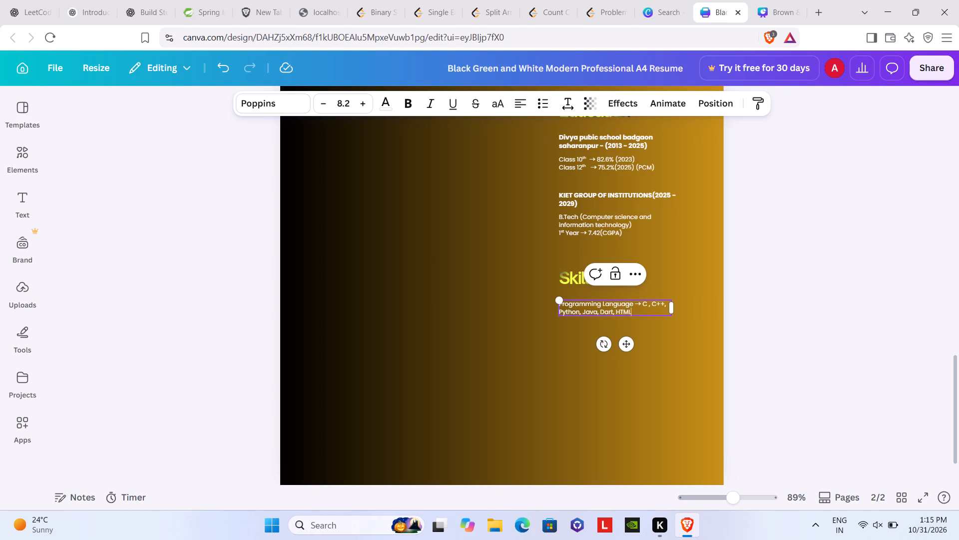
{"action": "key", "text": "period"}
Add a new line "DSA(data Structure and Algorithm)" below the programming languages in the Skills text.
{"action": "key", "text": "Return"}
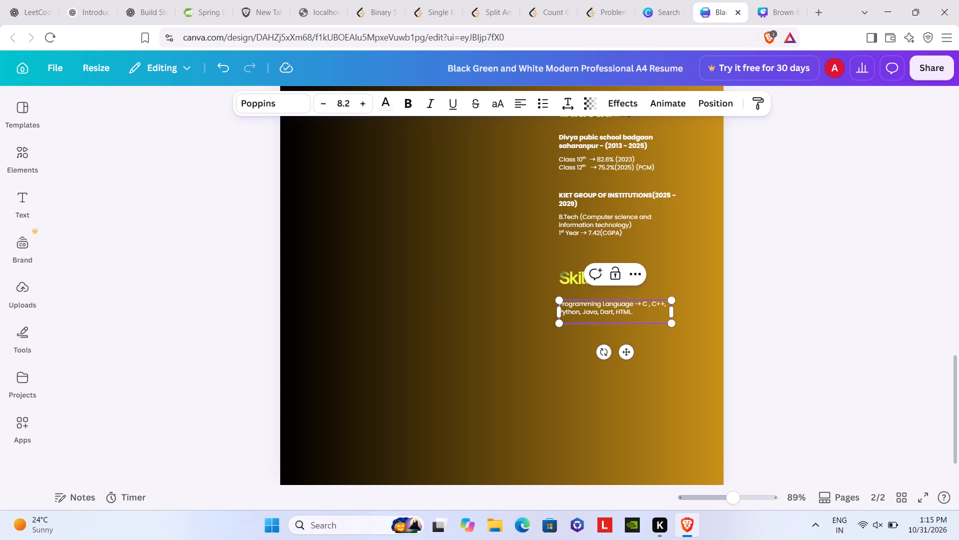
{"action": "type", "text": "DSA"}
{"action": "key", "text": "BackSpace"}
{"action": "key", "text": "BackSpace"}
{"action": "key", "text": "BackSpace"}
{"action": "type", "text": "DSA"}
{"action": "key", "text": "shift+parenleft"}
{"action": "type", "text": "da5a"}
{"action": "key", "text": "BackSpace"}
{"action": "key", "text": "BackSpace"}
{"action": "key", "text": "BackSpace"}
{"action": "type", "text": "ata Structure and"}
{"action": "key", "text": "space"}
{"action": "type", "text": "Al"}
{"action": "type", "text": "gorithm"}
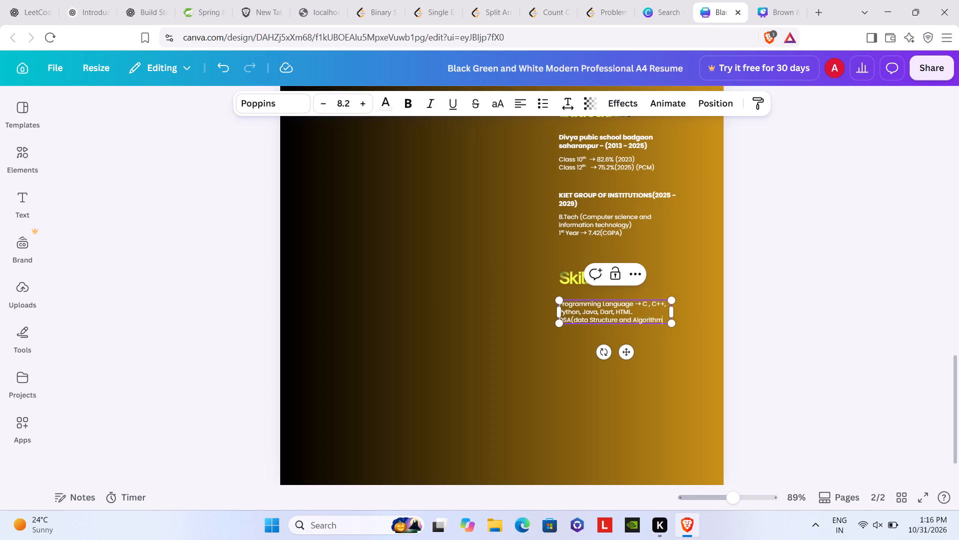
{"action": "key", "text": "shift+parenright"}
Capitalise the word "data" to "Data" in the DSA line of the Skills text.
{"action": "key", "text": "Left"}
{"action": "key", "text": "Left"}
{"action": "key", "text": "Left"}
{"action": "key", "text": "Left"}
{"action": "key", "text": "Left"}
{"action": "key", "text": "Left"}
{"action": "key", "text": "Left"}
{"action": "key", "text": "Left"}
{"action": "key", "text": "Left"}
{"action": "key", "text": "Left"}
{"action": "key", "text": "Left"}
{"action": "key", "text": "Left"}
{"action": "key", "text": "Left"}
{"action": "key", "text": "Left"}
{"action": "key", "text": "Left"}
{"action": "key", "text": "Left"}
{"action": "key", "text": "Left"}
{"action": "key", "text": "Left"}
{"action": "key", "text": "Left"}
{"action": "key", "text": "Left"}
{"action": "key", "text": "Left"}
{"action": "key", "text": "Left"}
{"action": "key", "text": "Left"}
{"action": "key", "text": "BackSpace"}
{"action": "key", "text": "shift+d"}
Append "-> 200+" to the end of the DSA line in the Skills text.
{"action": "key", "text": "Right"}
{"action": "key", "text": "Right"}
{"action": "key", "text": "Right"}
{"action": "key", "text": "Right"}
{"action": "key", "text": "Right"}
{"action": "key", "text": "Right"}
{"action": "key", "text": "Right"}
{"action": "key", "text": "Right"}
{"action": "key", "text": "Right"}
{"action": "key", "text": "Right"}
{"action": "key", "text": "Right"}
{"action": "key", "text": "Right"}
{"action": "key", "text": "Right"}
{"action": "key", "text": "Right"}
{"action": "key", "text": "Right"}
{"action": "key", "text": "Right"}
{"action": "key", "text": "Right"}
{"action": "key", "text": "Right"}
{"action": "key", "text": "Right"}
{"action": "key", "text": "Right"}
{"action": "key", "text": "Right"}
{"action": "key", "text": "Right"}
{"action": "key", "text": "Right"}
{"action": "key", "text": "space"}
{"action": "type", "text": "->"}
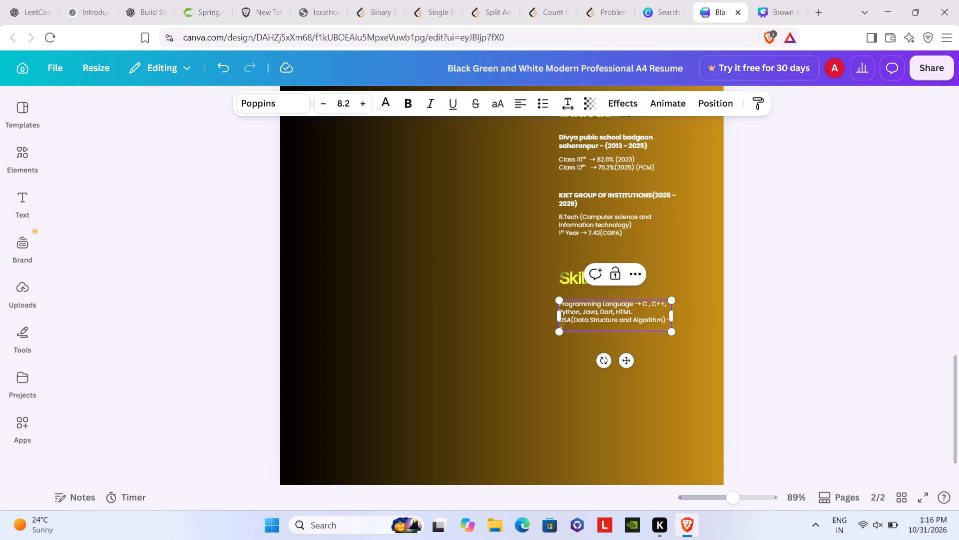
{"action": "key", "text": "space"}
{"action": "key", "text": "2"}
{"action": "type", "text": "00+"}
{"action": "key", "text": "space"}
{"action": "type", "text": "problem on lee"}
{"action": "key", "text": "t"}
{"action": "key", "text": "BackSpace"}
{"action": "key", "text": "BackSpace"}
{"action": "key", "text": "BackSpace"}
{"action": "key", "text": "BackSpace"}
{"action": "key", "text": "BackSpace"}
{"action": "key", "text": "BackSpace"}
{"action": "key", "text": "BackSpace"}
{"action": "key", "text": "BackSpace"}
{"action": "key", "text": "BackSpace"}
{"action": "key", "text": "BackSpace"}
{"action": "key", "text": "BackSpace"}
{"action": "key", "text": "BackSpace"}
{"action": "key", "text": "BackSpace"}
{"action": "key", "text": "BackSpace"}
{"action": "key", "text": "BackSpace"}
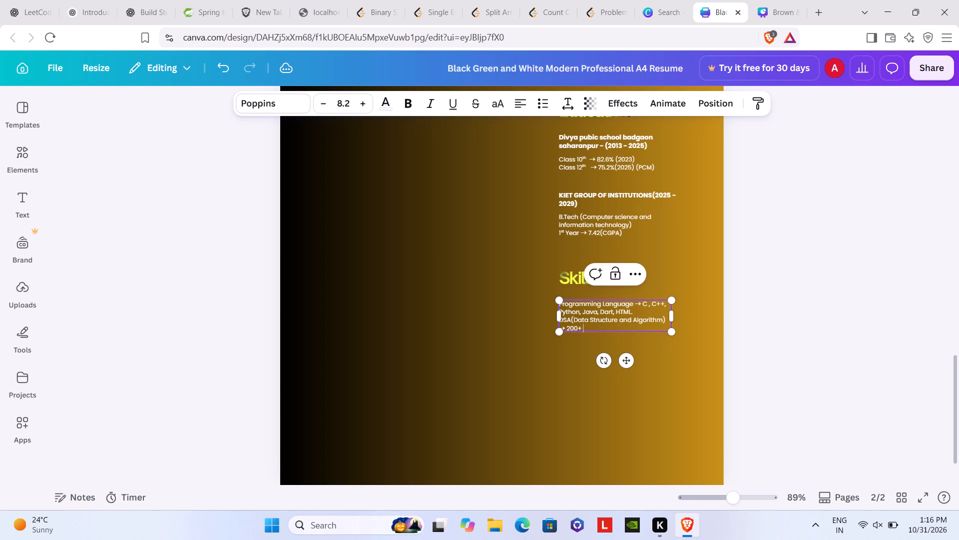
Complete the DSA line in the Skills text by appending "leetcode, 1450+ Rating Codechef" after "200+".
{"action": "type", "text": "leet"}
{"action": "type", "text": "code,"}
{"action": "key", "text": "space"}
{"action": "type", "text": "1450"}
{"action": "type", "text": "+"}
{"action": "key", "text": "space"}
{"action": "key", "text": "r"}
{"action": "key", "text": "BackSpace"}
{"action": "type", "text": "Rating"}
{"action": "key", "text": "space"}
{"action": "type", "text": "Codechef"}
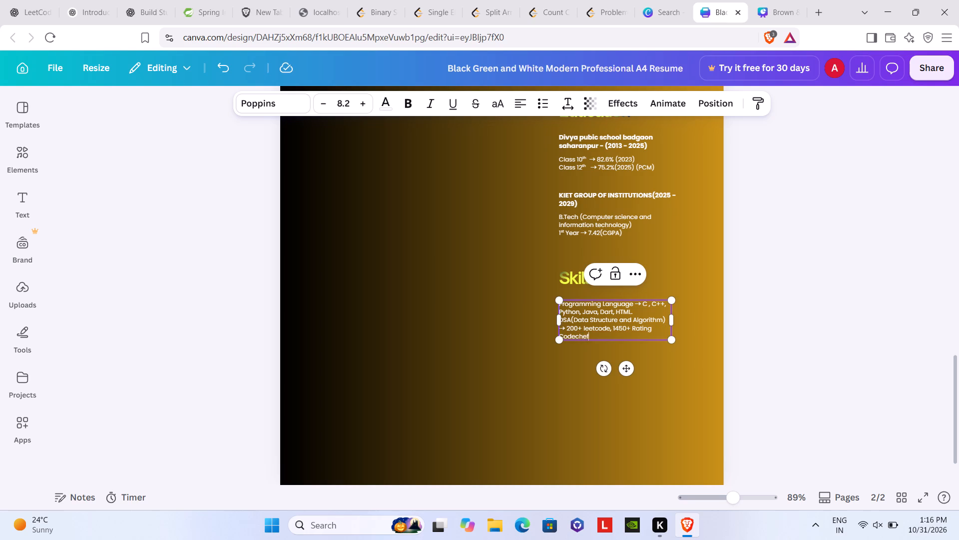
Add a new line "Project -> IntervAi and" below the DSA entry in the Skills text.
{"action": "key", "text": "Return"}
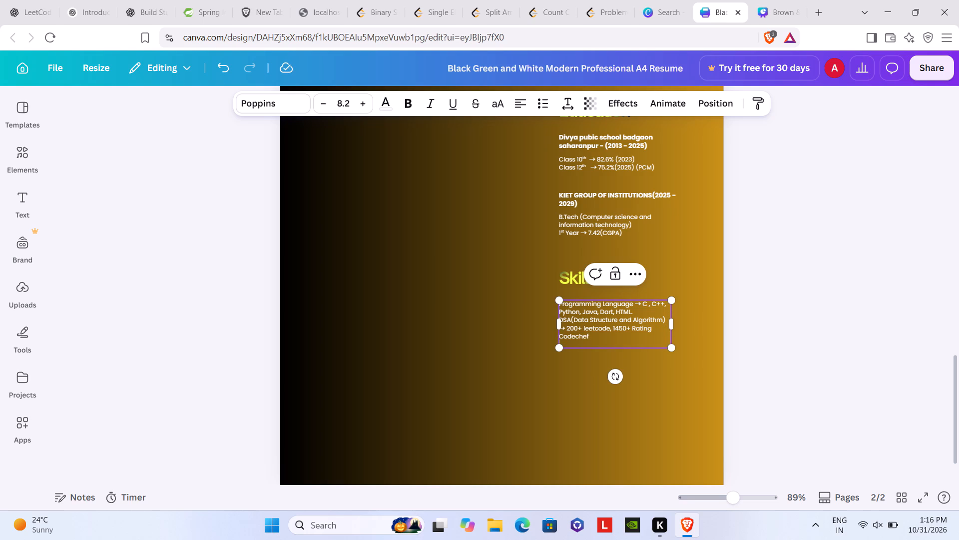
{"action": "type", "text": "Pr"}
{"action": "type", "text": "oject ->"}
{"action": "key", "text": "space"}
{"action": "type", "text": "wo"}
{"action": "key", "text": "BackSpace"}
{"action": "key", "text": "BackSpace"}
{"action": "key", "text": "BackSpace"}
{"action": "key", "text": "space"}
{"action": "type", "text": "INter"}
{"action": "key", "text": "BackSpace"}
{"action": "key", "text": "BackSpace"}
{"action": "key", "text": "BackSpace"}
{"action": "key", "text": "BackSpace"}
{"action": "type", "text": "ntervAi"}
{"action": "key", "text": "space"}
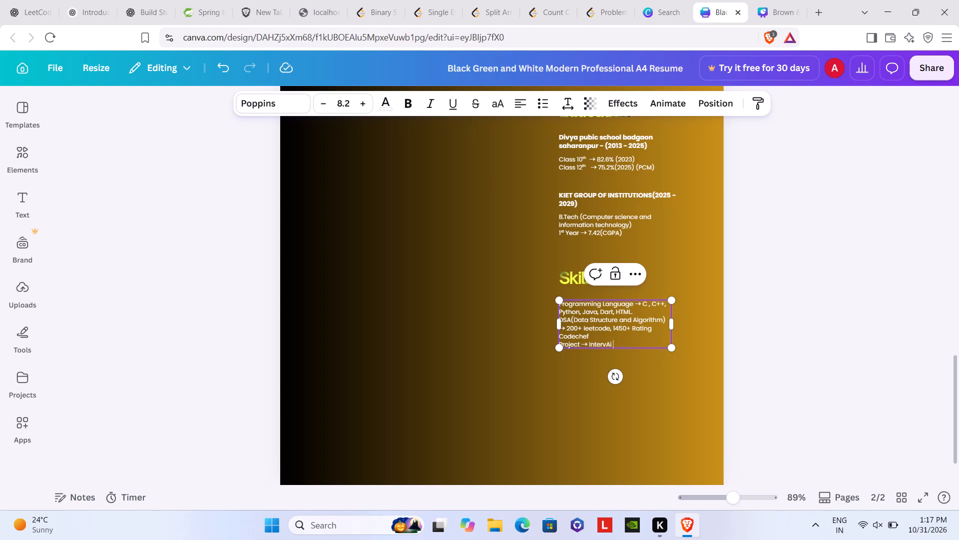
{"action": "type", "text": "and"}
{"action": "key", "text": "space"}
{"action": "key", "text": "t"}
{"action": "key", "text": "BackSpace"}
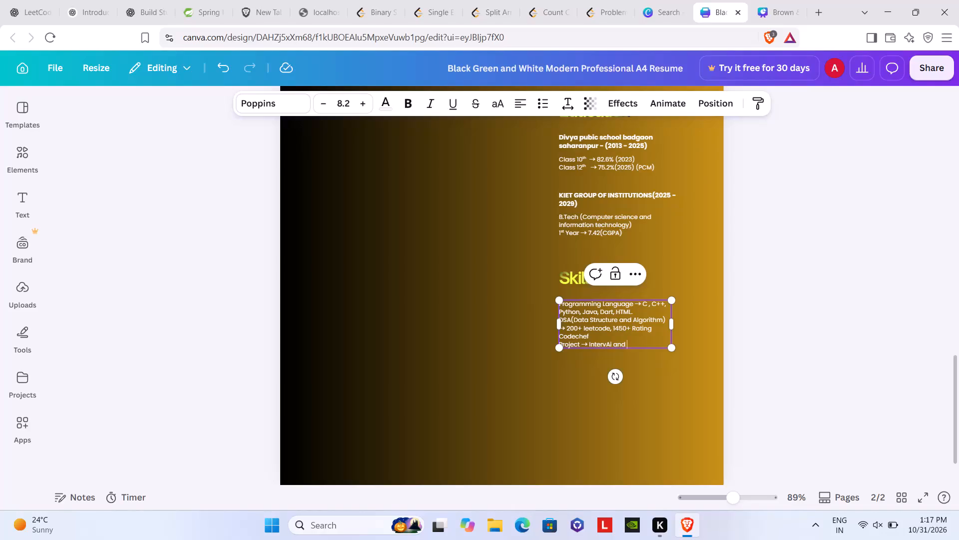
Review page 2 from the contact details and photo down to the Education and Skills sections.
{"action": "scroll", "coordinate": [610, 323], "scroll_direction": "up", "scroll_amount": 2}
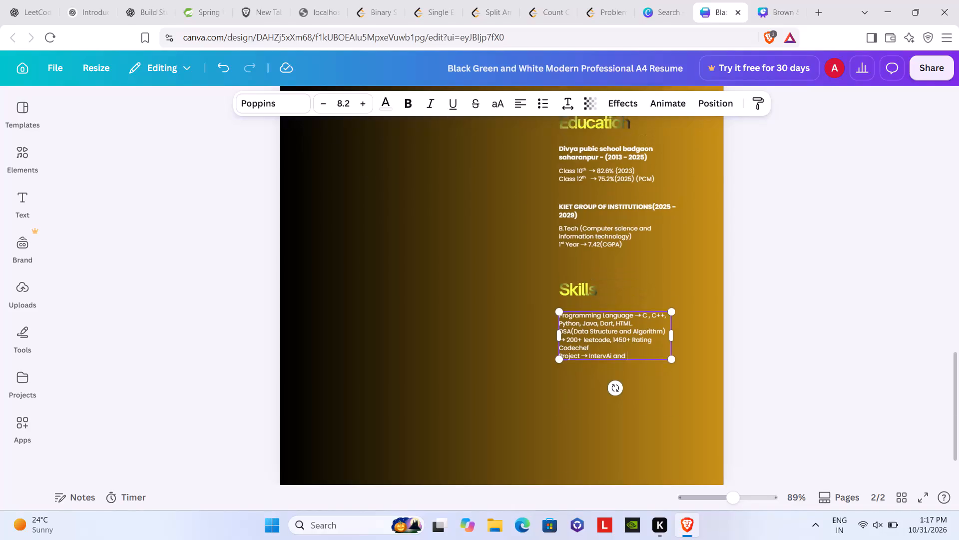
{"action": "scroll", "coordinate": [610, 323], "scroll_direction": "up", "scroll_amount": 1}
{"action": "scroll", "coordinate": [610, 323], "scroll_direction": "down", "scroll_amount": 2}
{"action": "scroll", "coordinate": [610, 323], "scroll_direction": "up", "scroll_amount": 1}
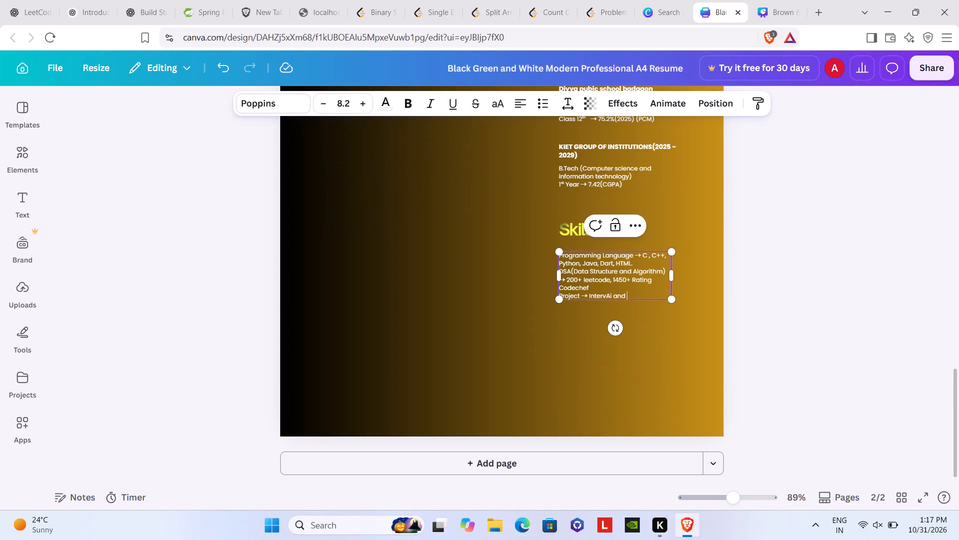
{"action": "scroll", "coordinate": [610, 323], "scroll_direction": "up", "scroll_amount": 3}
{"action": "scroll", "coordinate": [611, 245], "scroll_direction": "up", "scroll_amount": 2}
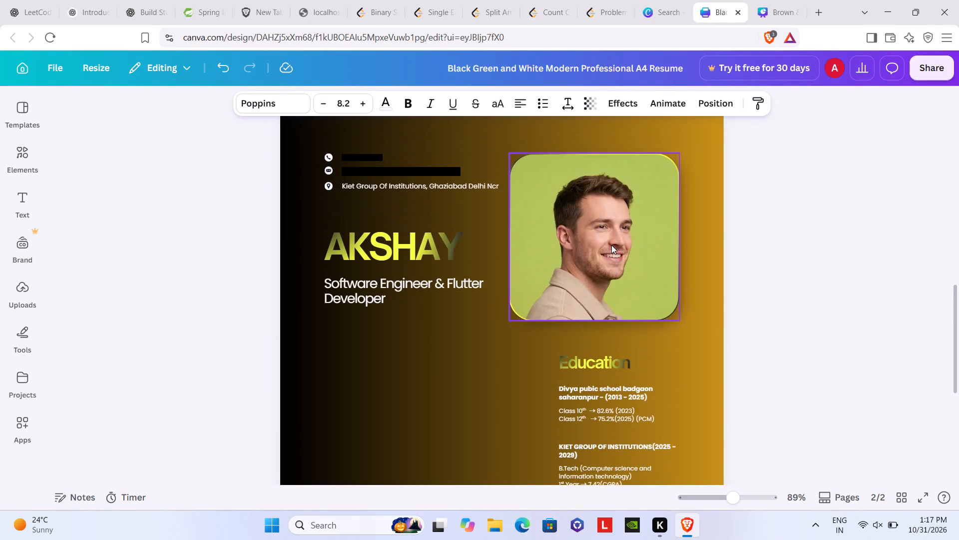
{"action": "scroll", "coordinate": [611, 245], "scroll_direction": "down", "scroll_amount": 2}
{"action": "scroll", "coordinate": [611, 245], "scroll_direction": "up", "scroll_amount": 2}
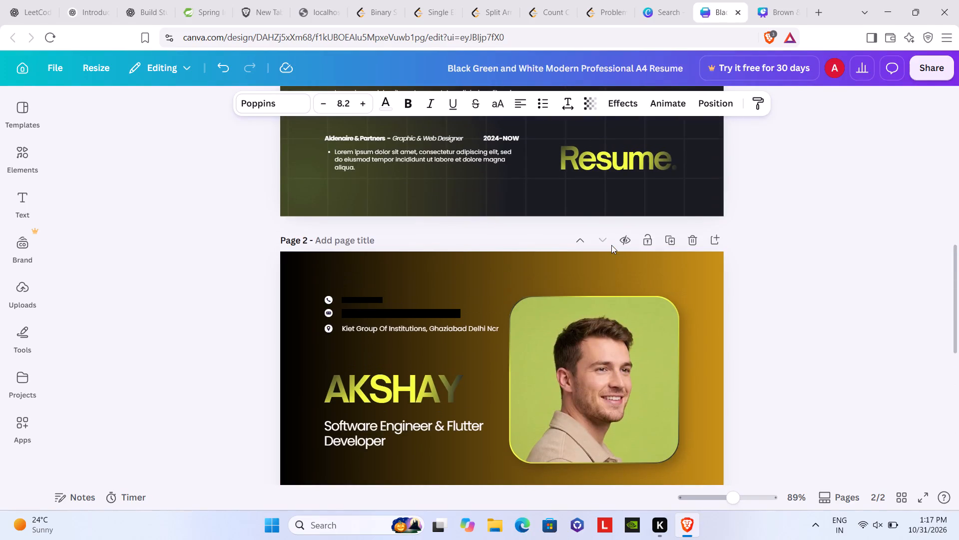
{"action": "scroll", "coordinate": [448, 369], "scroll_direction": "down", "scroll_amount": 2}
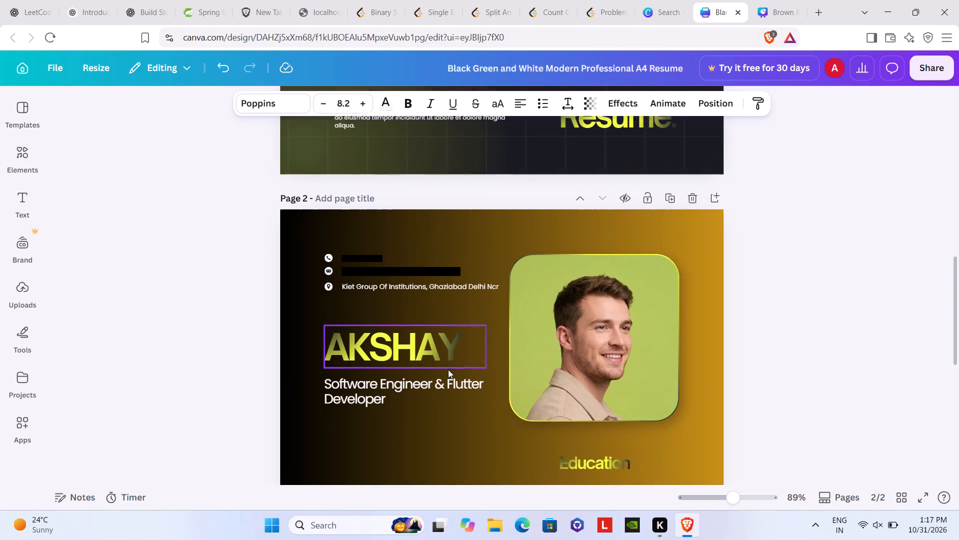
{"action": "scroll", "coordinate": [448, 369], "scroll_direction": "down", "scroll_amount": 2}
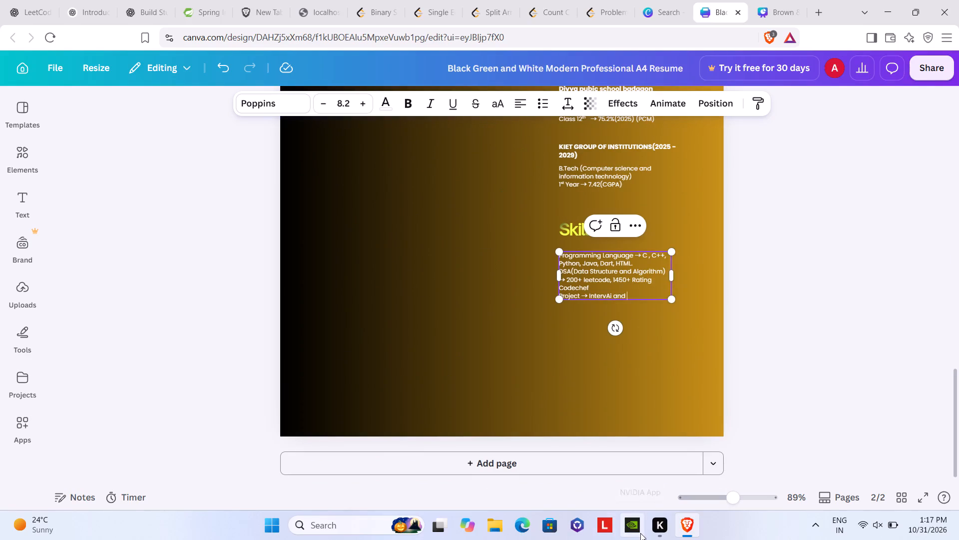